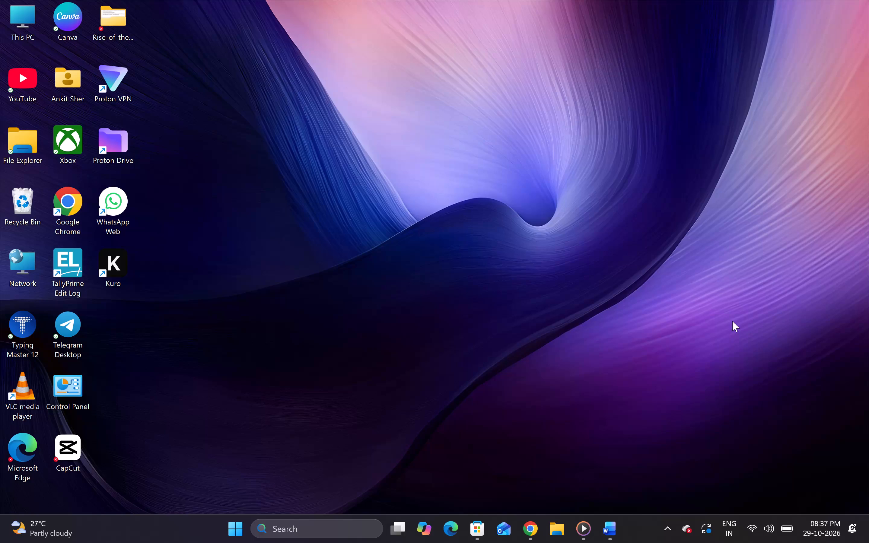
Switch to the summer training report in Word and review its pages from the cover through the Acknowledgement.
left_click(610, 526)
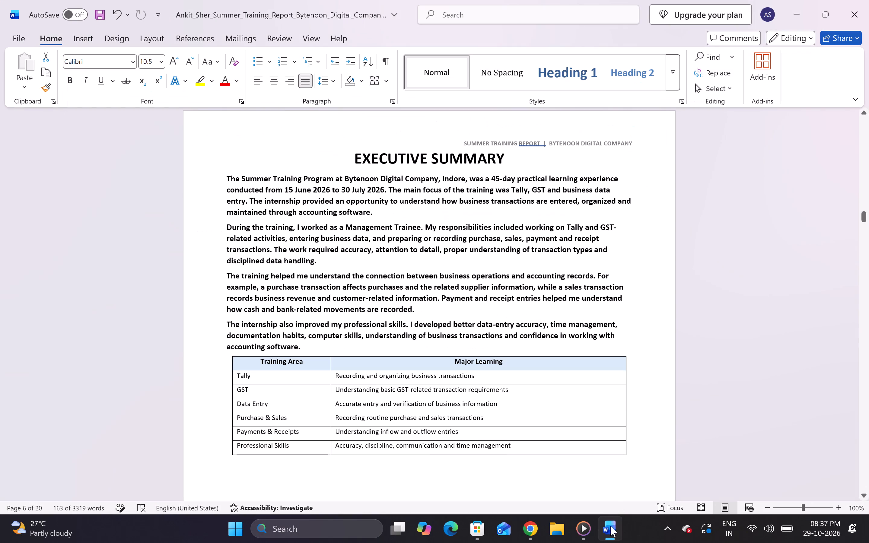
scroll(613, 326, "up", 19)
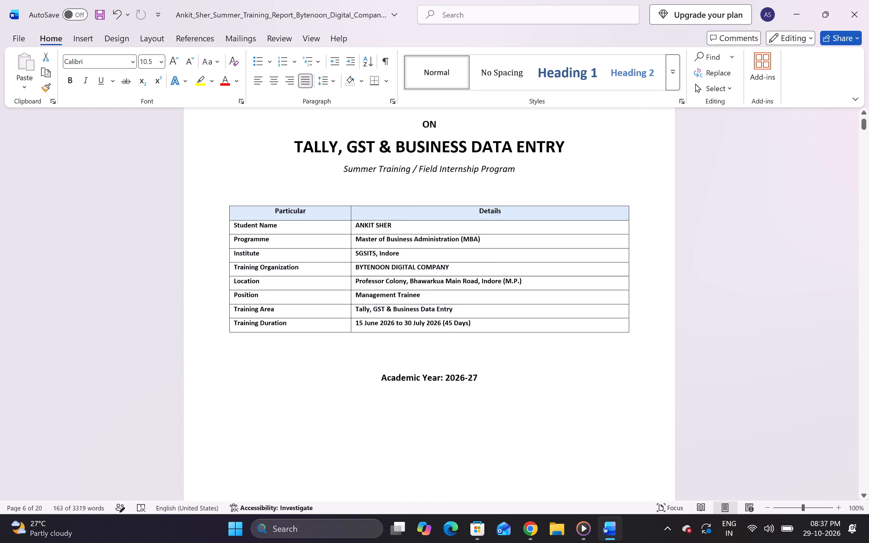
scroll(613, 326, "down", 4)
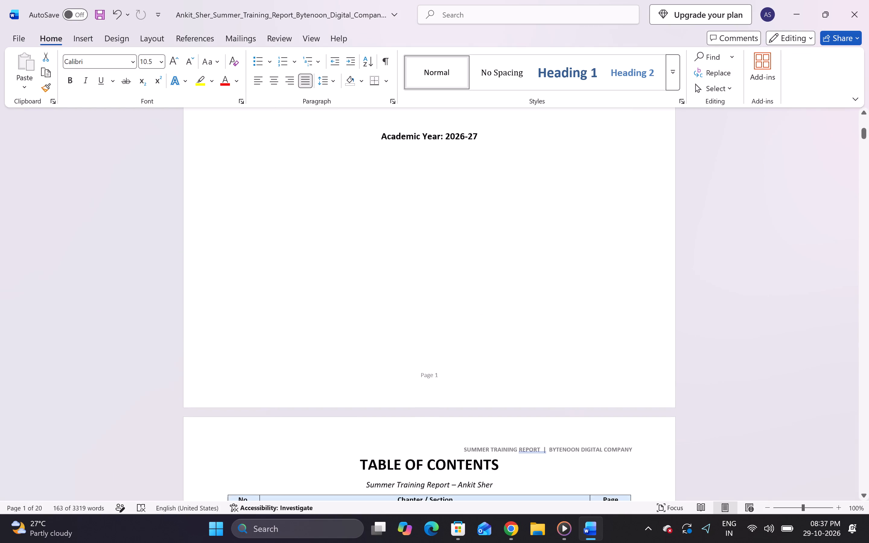
scroll(613, 326, "down", 6)
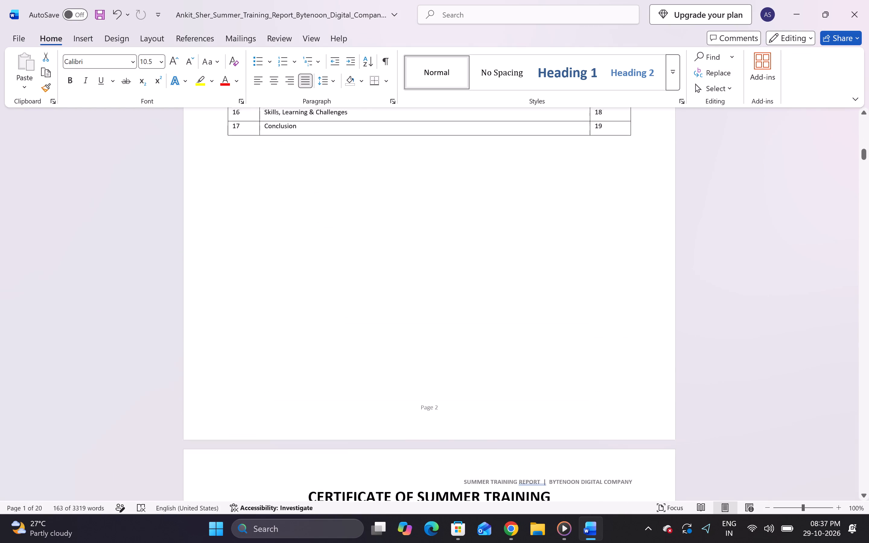
scroll(613, 326, "down", 2)
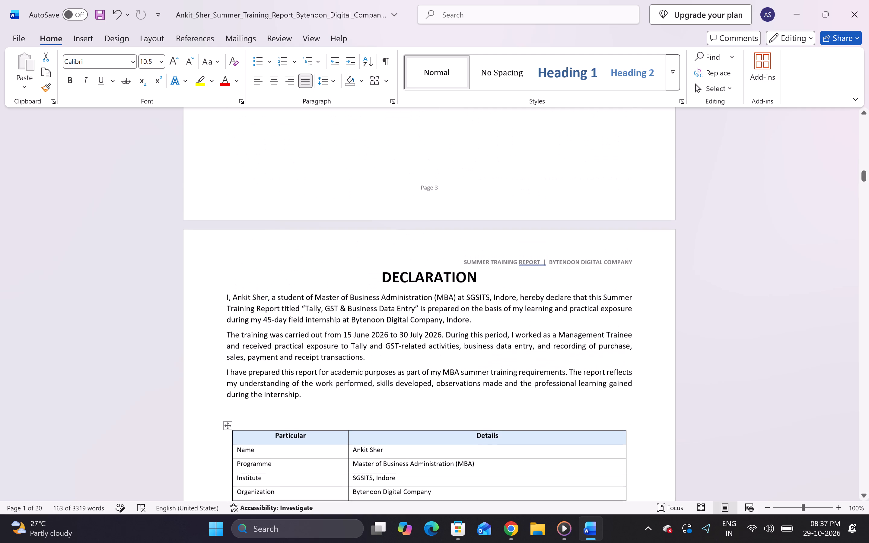
scroll(613, 326, "down", 1)
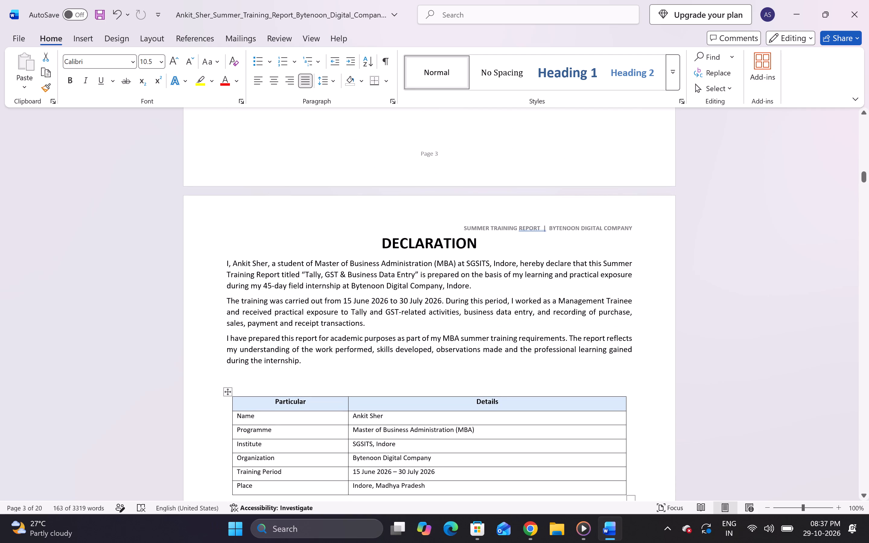
scroll(613, 326, "down", 8)
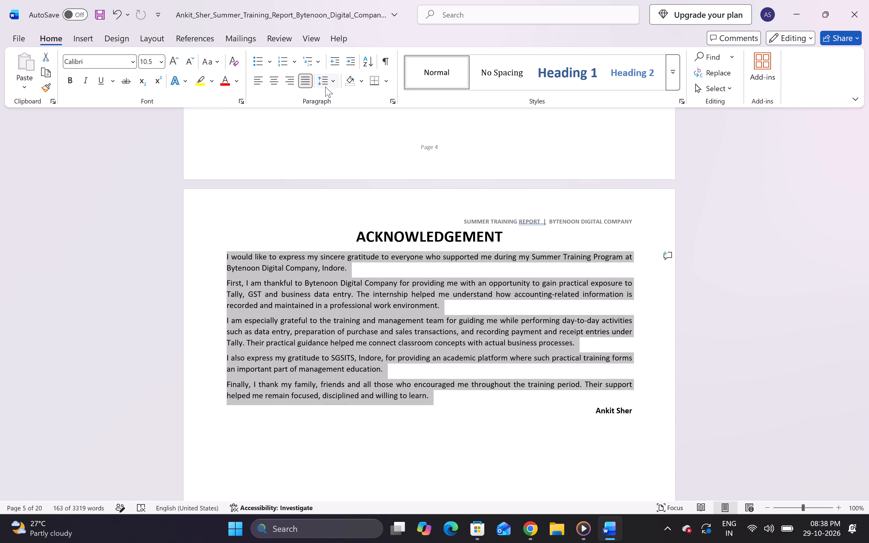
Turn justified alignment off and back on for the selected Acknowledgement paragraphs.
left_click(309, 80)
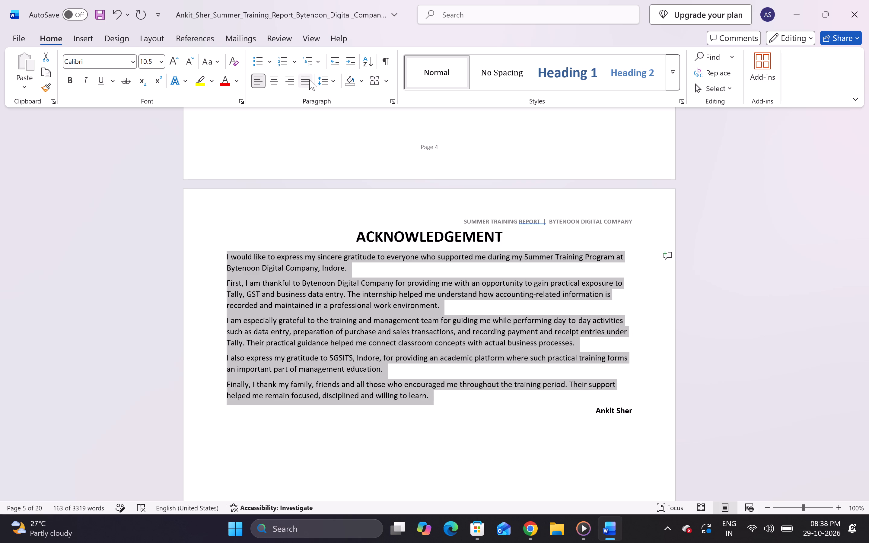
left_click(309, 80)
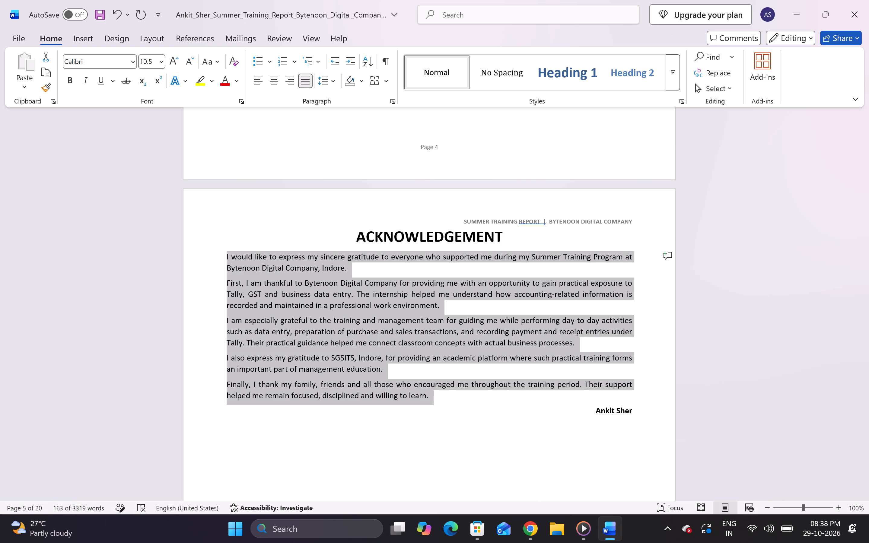
Remove bold from the four Executive Summary body paragraphs and justify them, leaving out the heading and table.
scroll(450, 448, "down", 5)
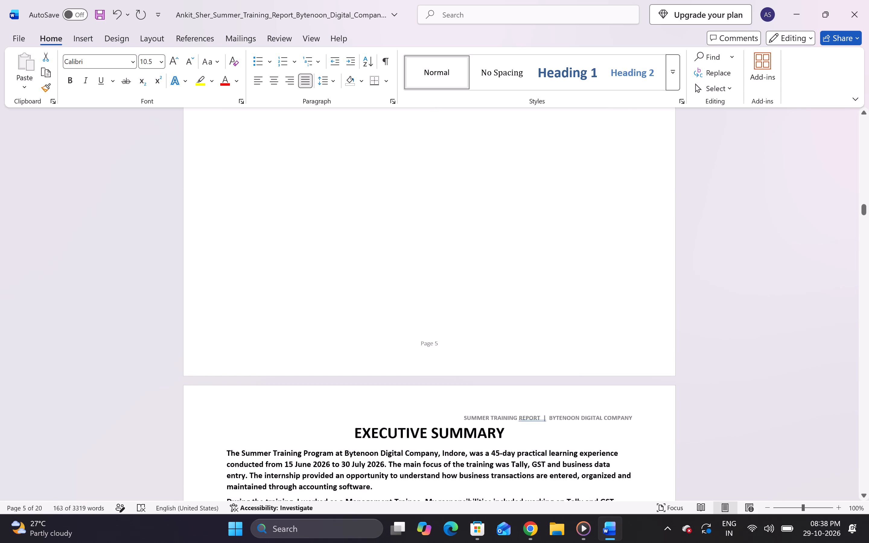
scroll(450, 448, "down", 2)
left_click_drag(220, 312, 232, 322)
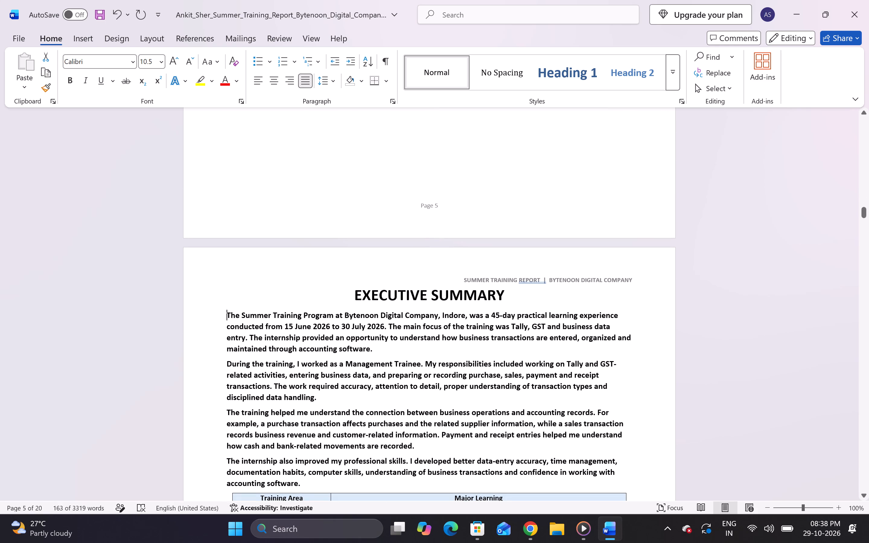
left_click_drag(232, 322, 317, 483)
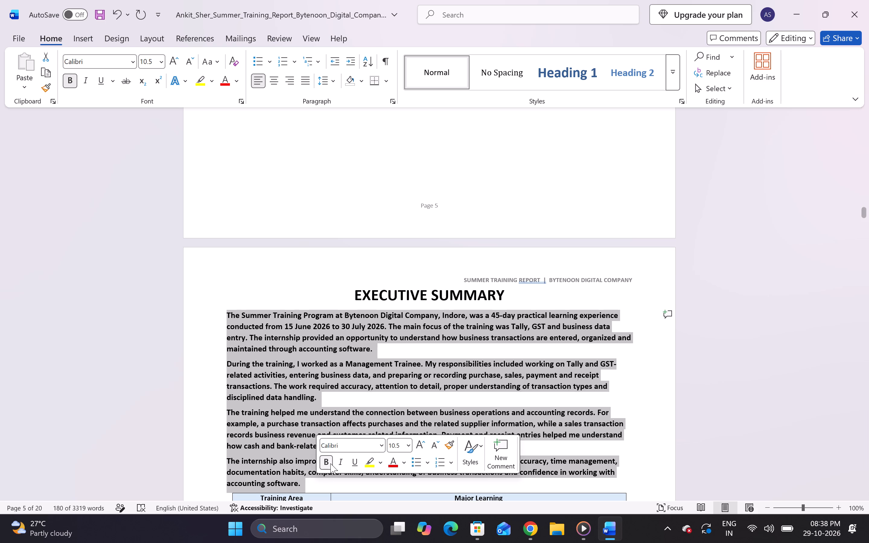
left_click(330, 463)
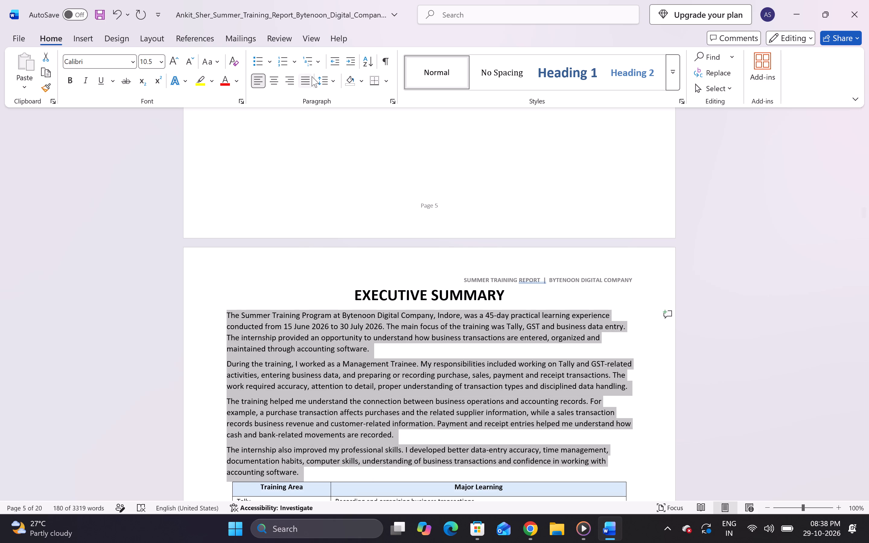
left_click(310, 76)
Remove bold from the body paragraphs and bullet list under Introduction to Summer Training and justify them.
scroll(319, 224, "down", 1)
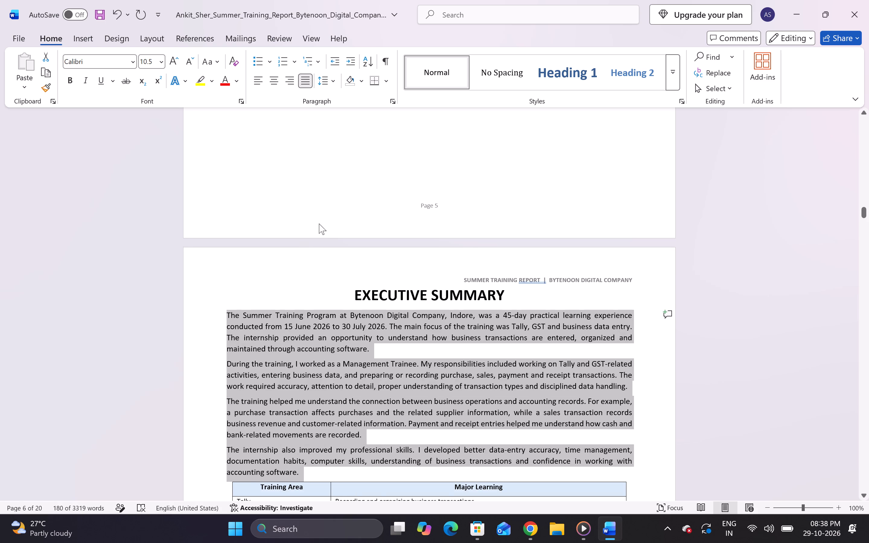
scroll(319, 224, "down", 5)
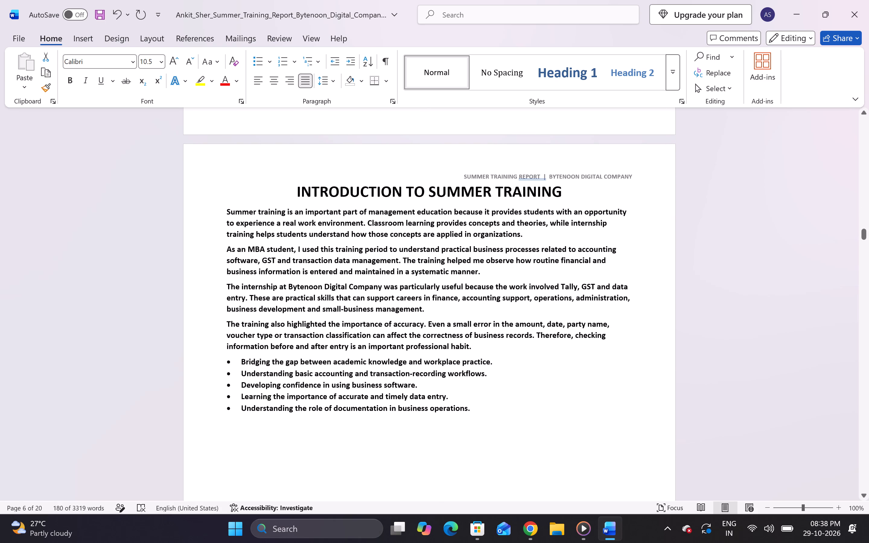
left_click_drag(220, 209, 470, 421)
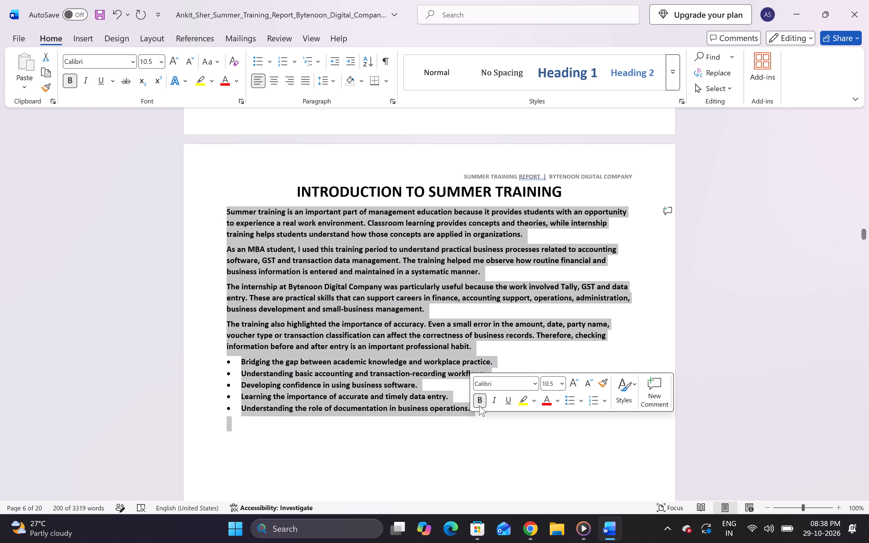
left_click(480, 402)
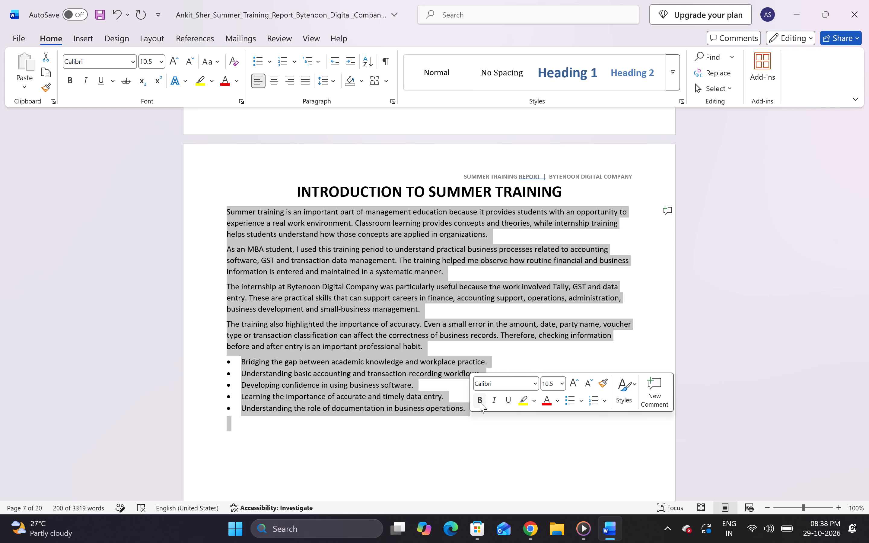
left_click(304, 81)
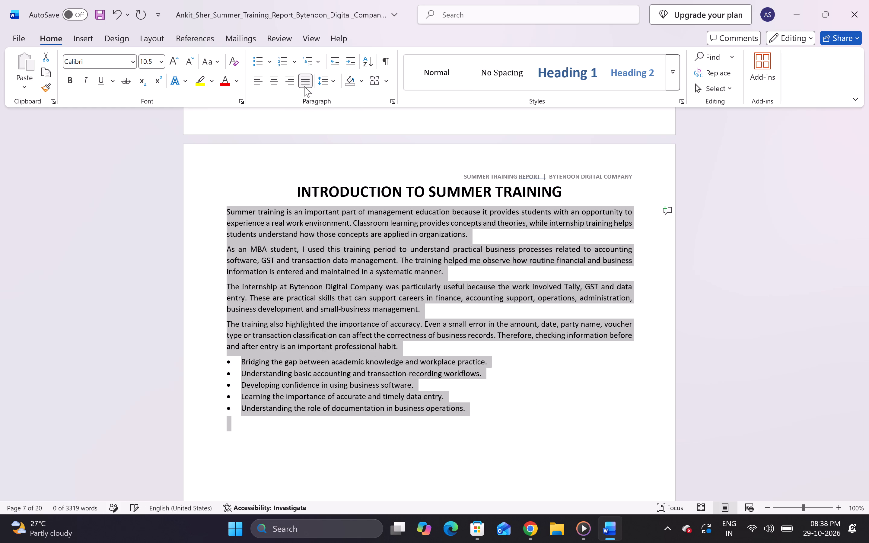
Remove bold from the Objectives of the Training page, covering the heading, intro line, numbered list and Expected Outcome paragraph.
scroll(328, 197, "down", 5)
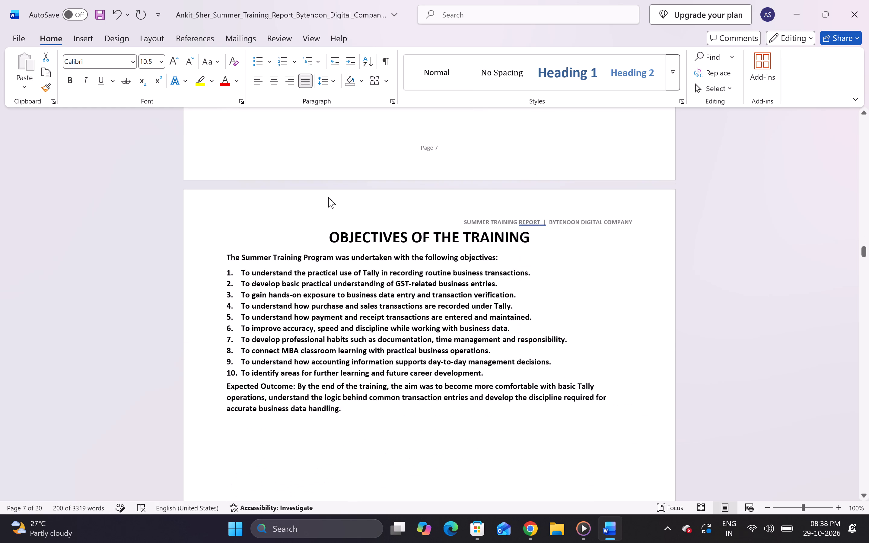
scroll(328, 197, "down", 1)
left_click_drag(222, 235, 323, 344)
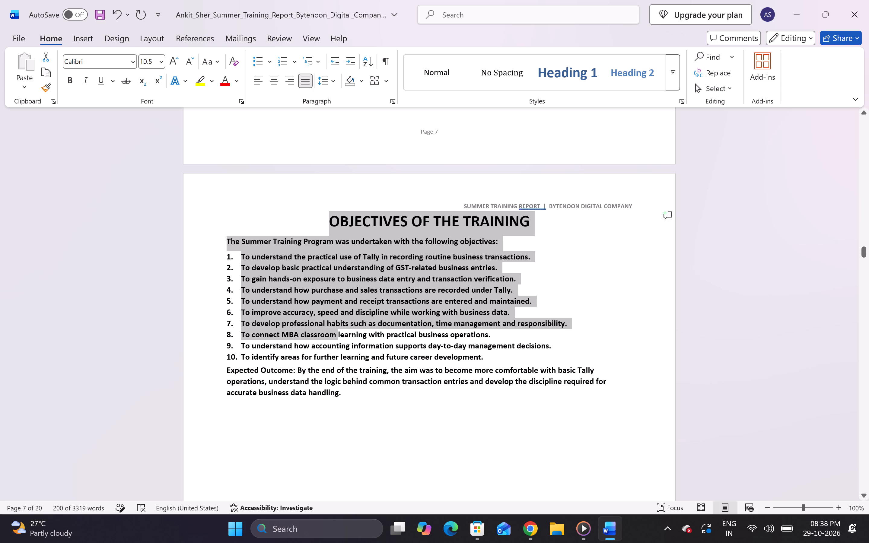
left_click_drag(323, 344, 333, 390)
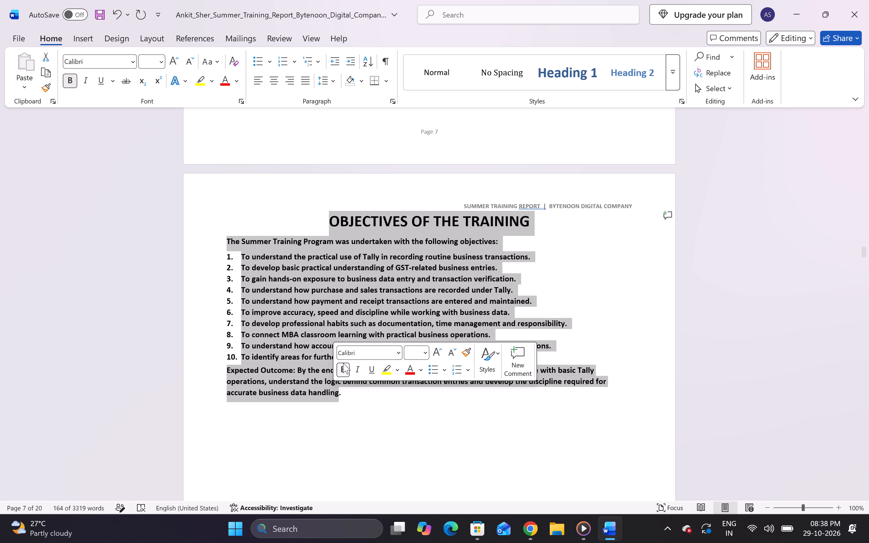
left_click(343, 363)
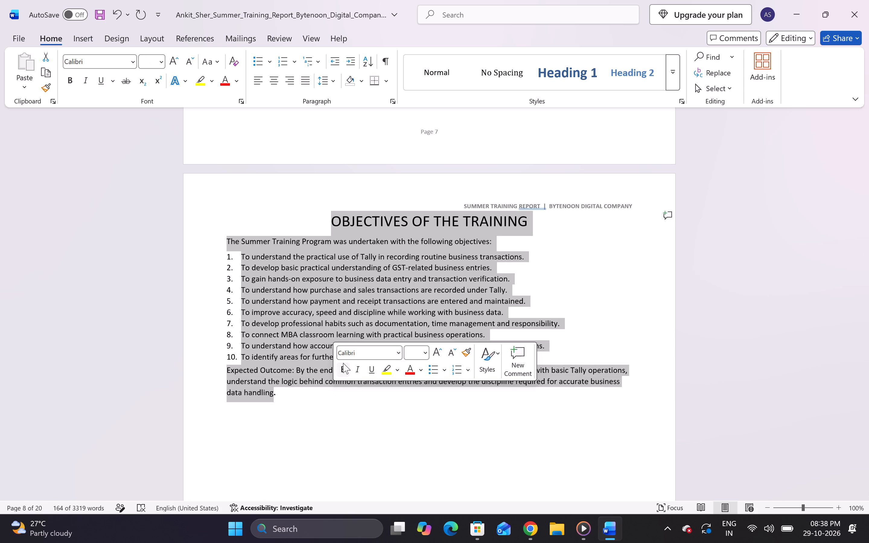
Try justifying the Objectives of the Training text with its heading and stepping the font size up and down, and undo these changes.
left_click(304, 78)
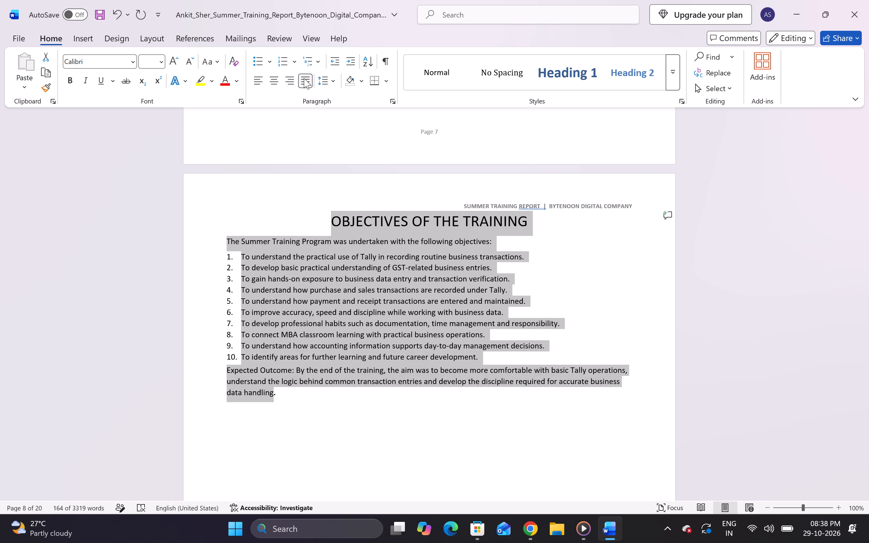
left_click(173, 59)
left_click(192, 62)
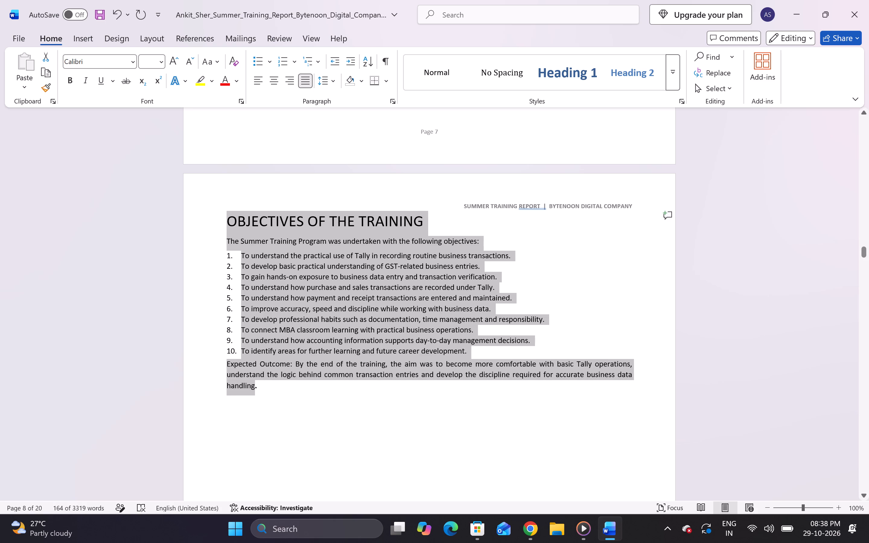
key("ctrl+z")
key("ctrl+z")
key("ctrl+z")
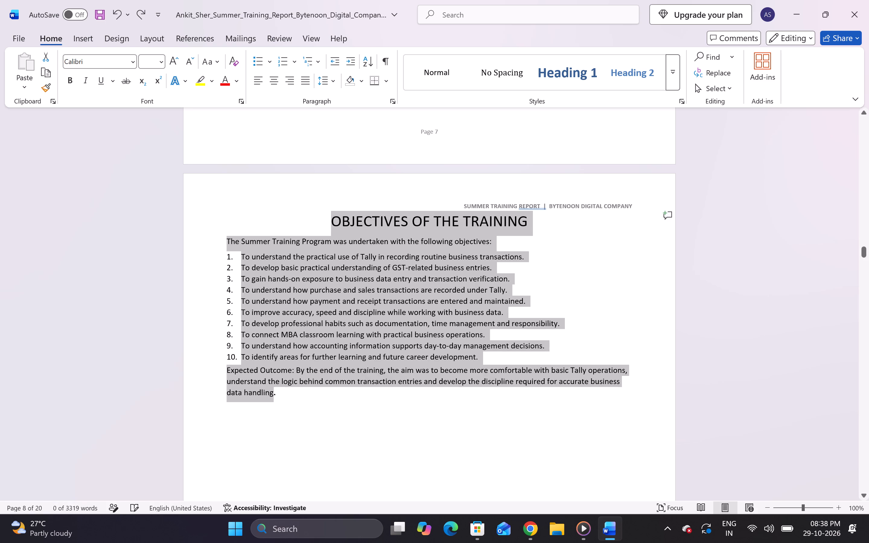
Make the heading "OBJECTIVES OF THE TRAINING" bold.
left_click(307, 400)
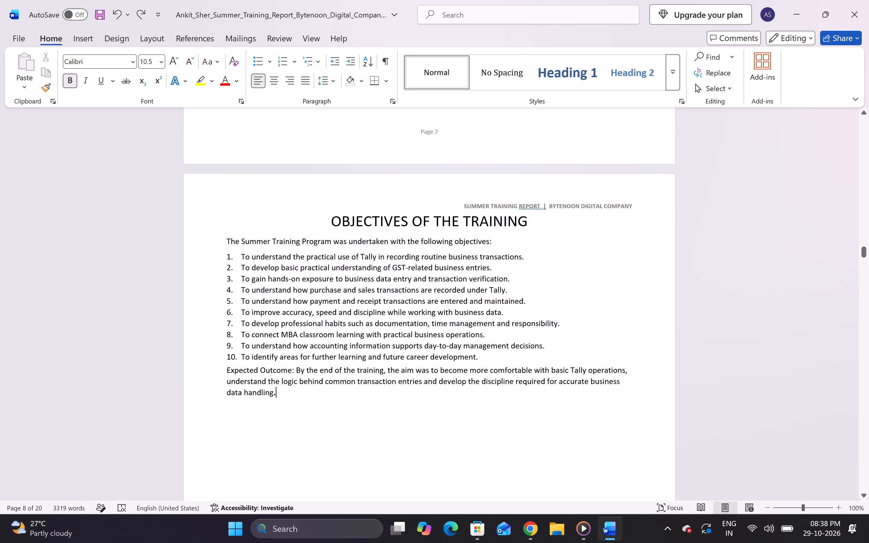
left_click(330, 224)
left_click_drag(525, 220, 339, 220)
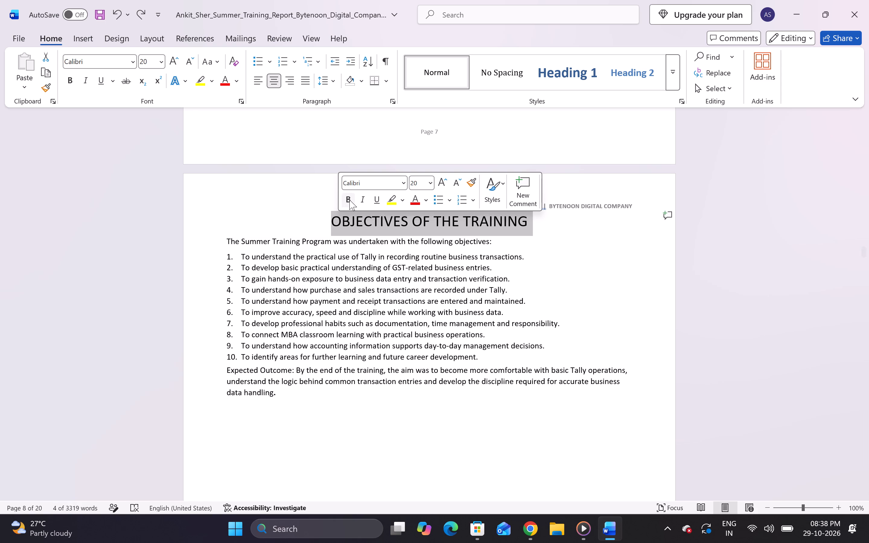
left_click(349, 200)
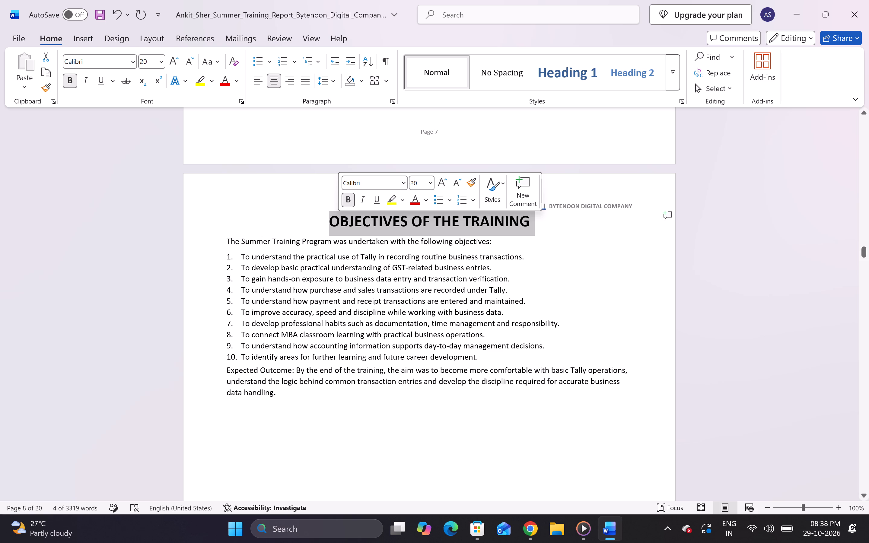
Change the font of the entire document's body content to Times New Roman.
scroll(245, 224, "up", 7)
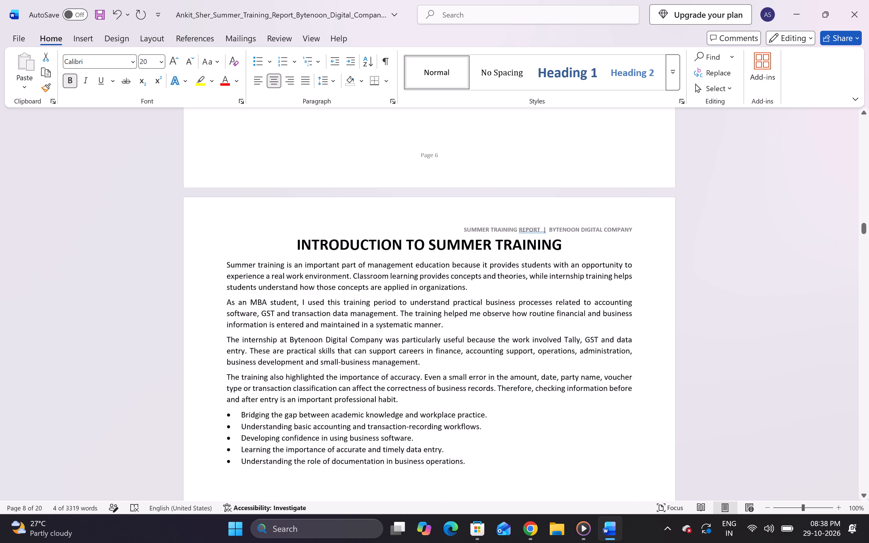
scroll(245, 224, "up", 8)
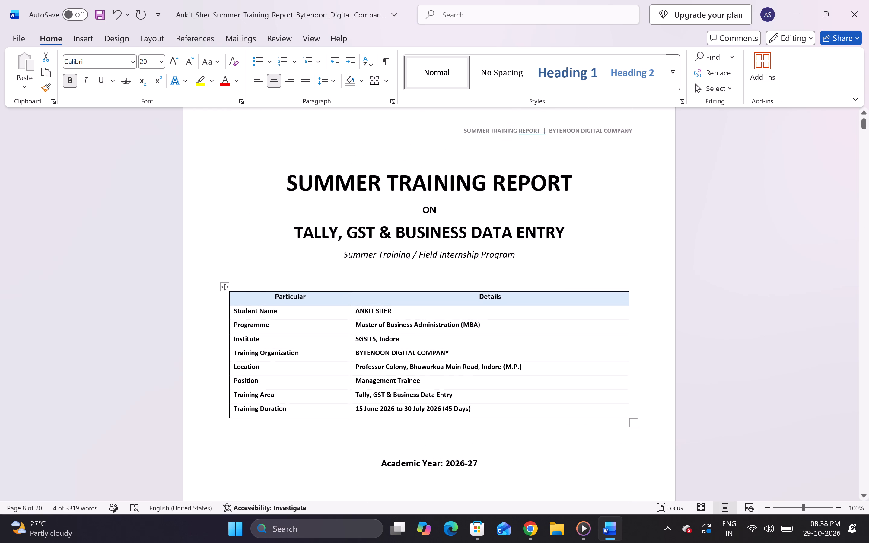
scroll(257, 314, "down", 9)
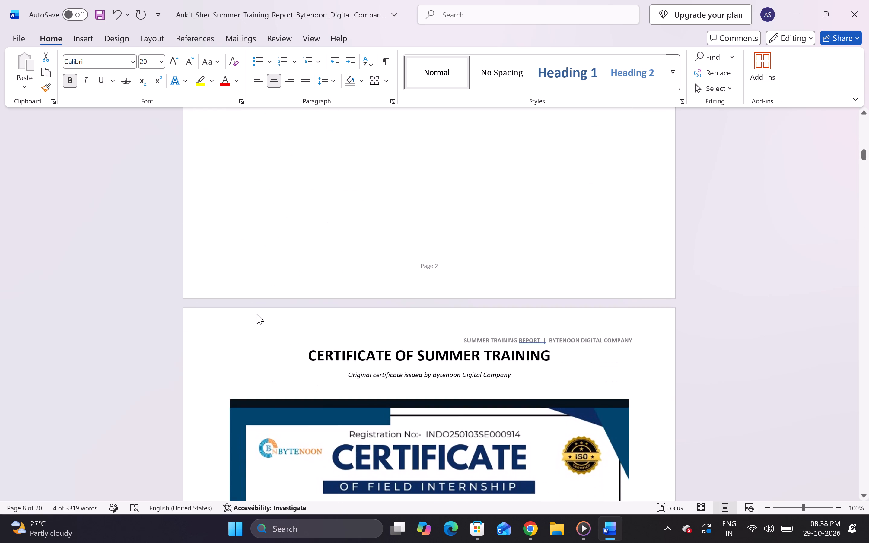
key("ctrl+a")
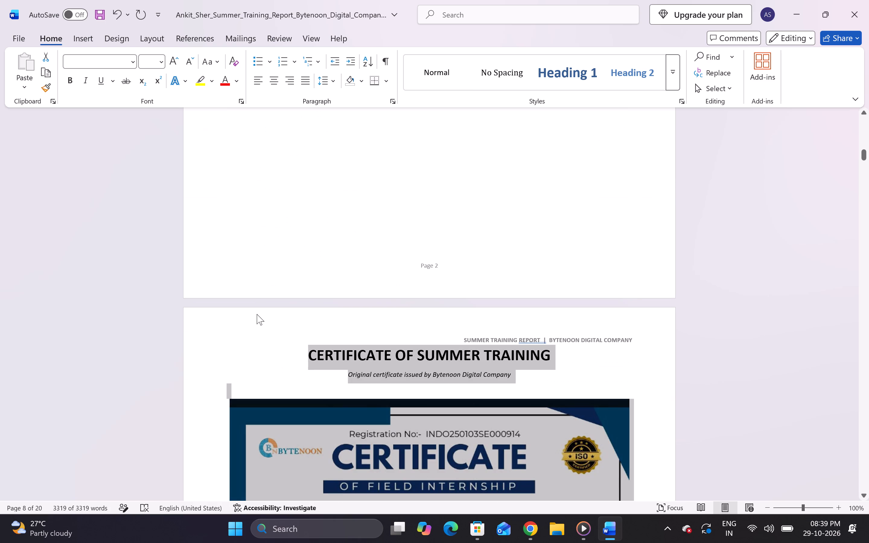
left_click(135, 62)
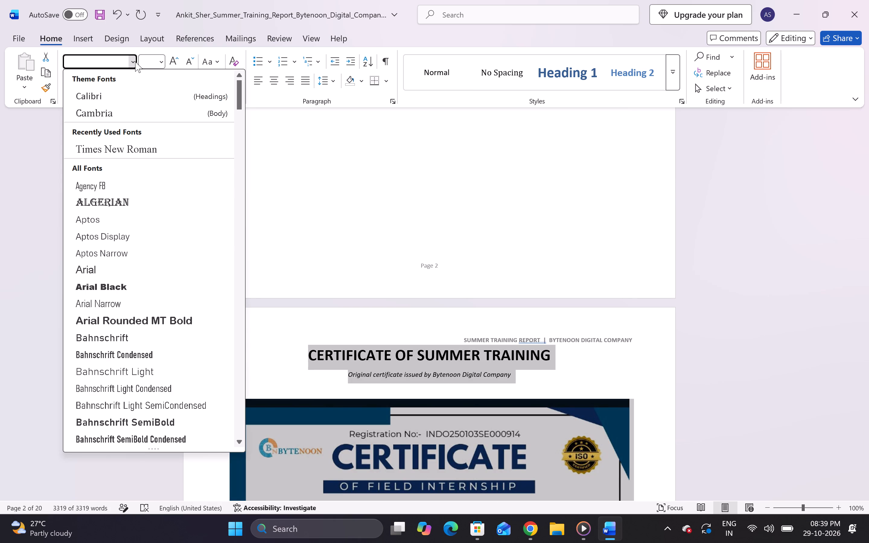
left_click(125, 147)
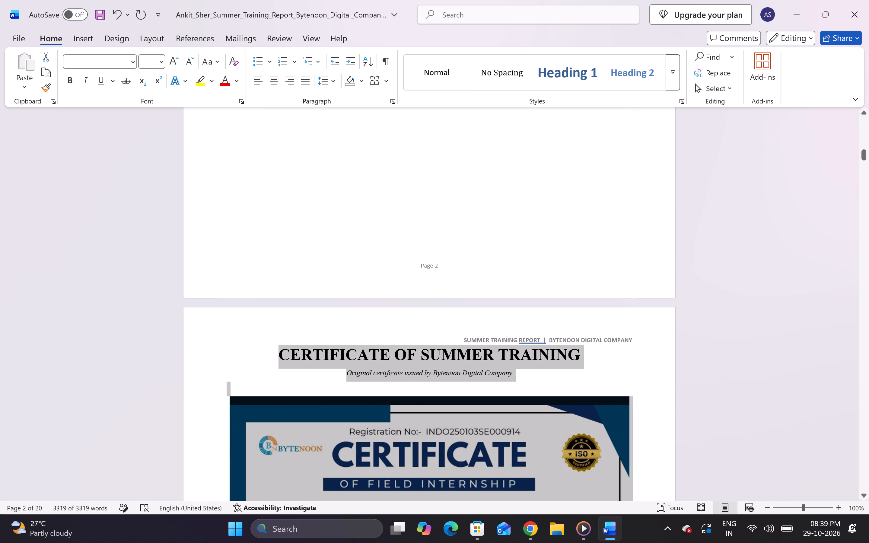
Increase the font size of the three Declaration body paragraphs to 12 pt.
left_click(208, 208)
scroll(244, 265, "down", 2)
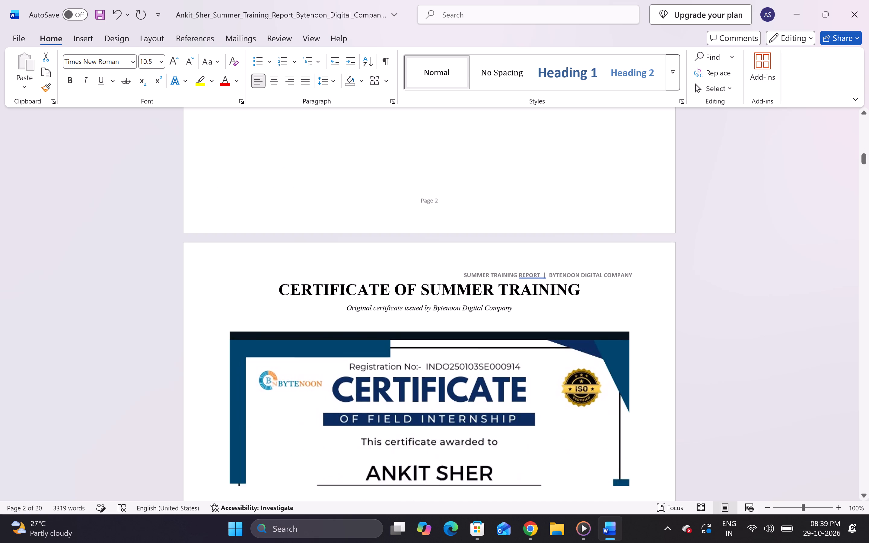
scroll(244, 265, "down", 4)
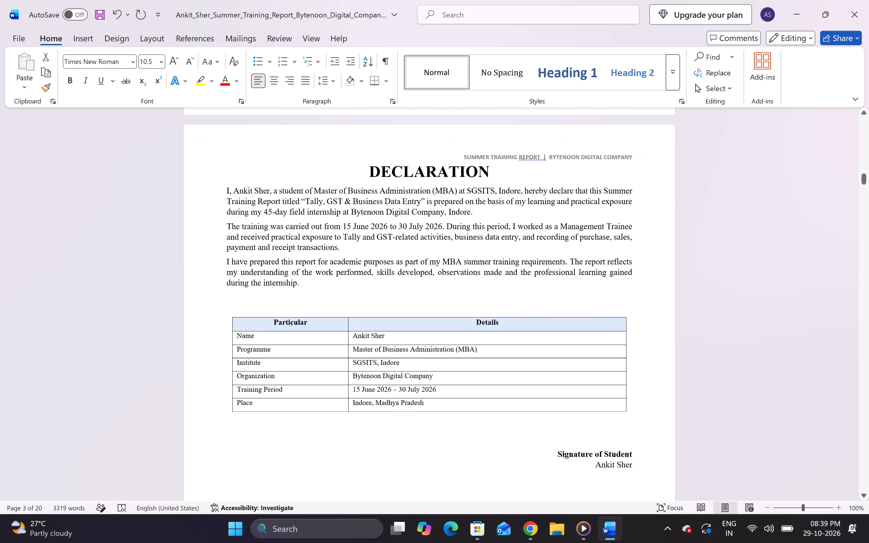
scroll(244, 265, "down", 1)
left_click_drag(225, 150, 305, 243)
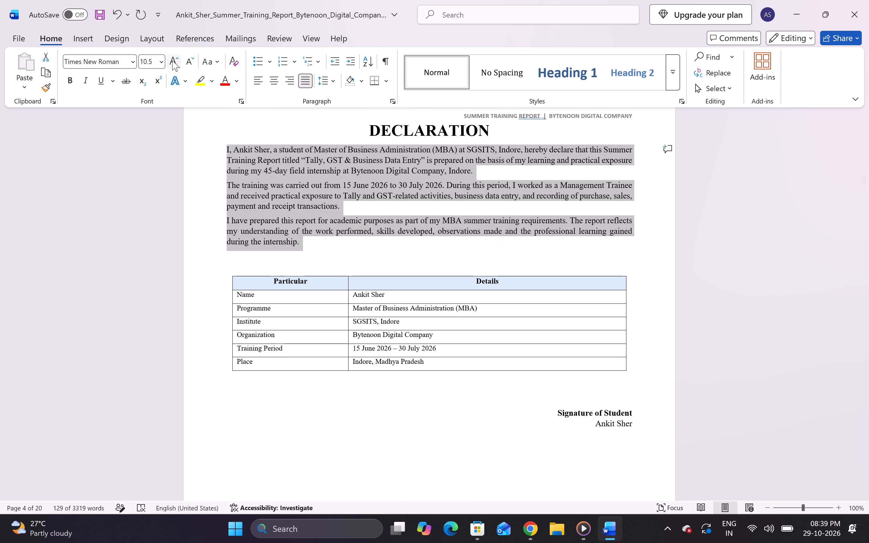
left_click(172, 60)
left_click(172, 60)
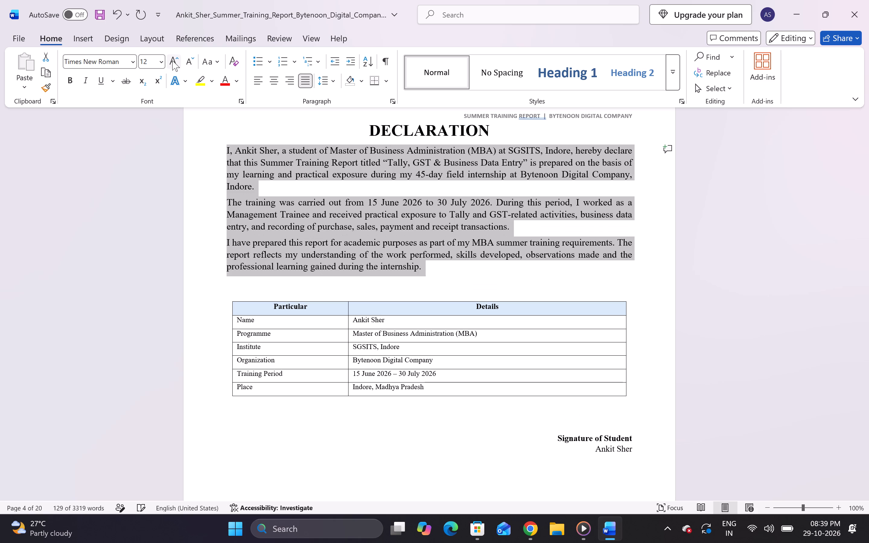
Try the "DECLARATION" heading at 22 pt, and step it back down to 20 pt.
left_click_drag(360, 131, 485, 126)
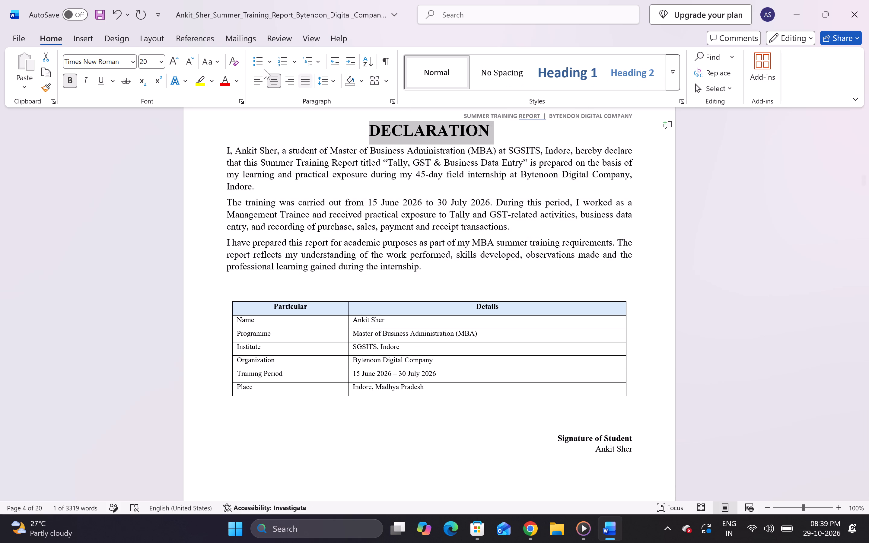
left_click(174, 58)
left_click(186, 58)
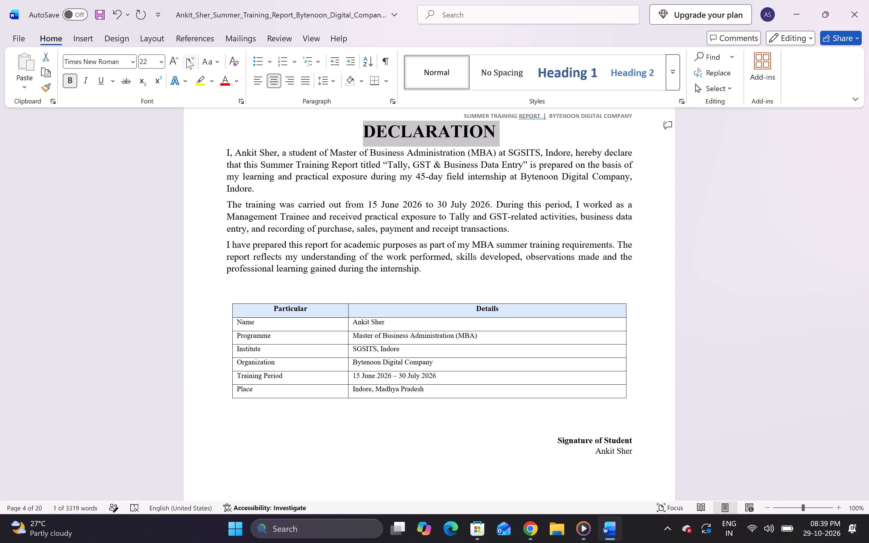
Increase the font size of the Acknowledgement paragraphs and the signature name below them to 12 pt.
scroll(262, 166, "up", 5)
scroll(262, 166, "down", 1)
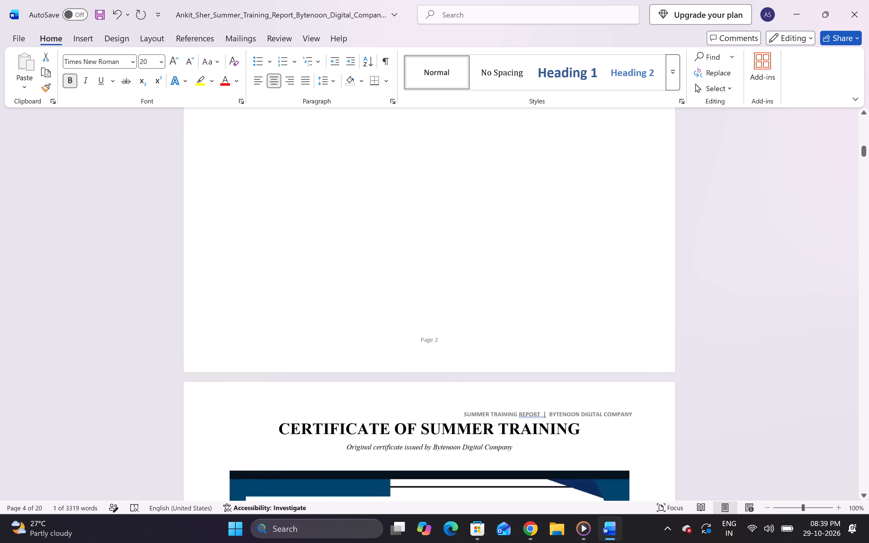
scroll(262, 166, "down", 3)
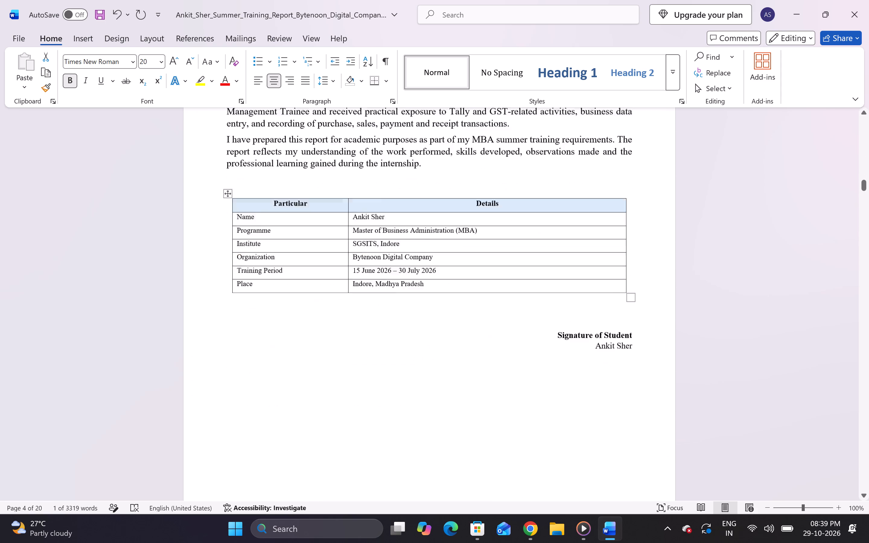
scroll(262, 166, "down", 2)
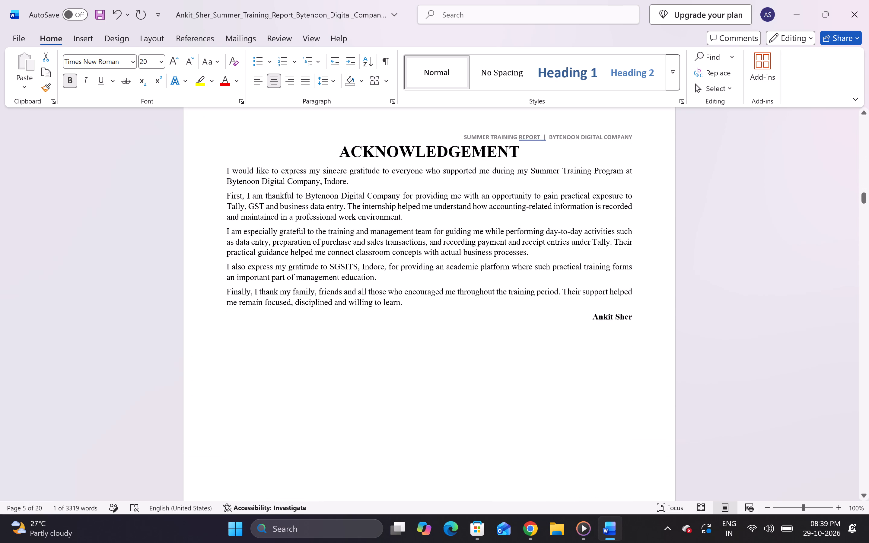
left_click_drag(342, 151, 521, 148)
left_click_drag(226, 169, 337, 219)
left_click_drag(337, 219, 633, 322)
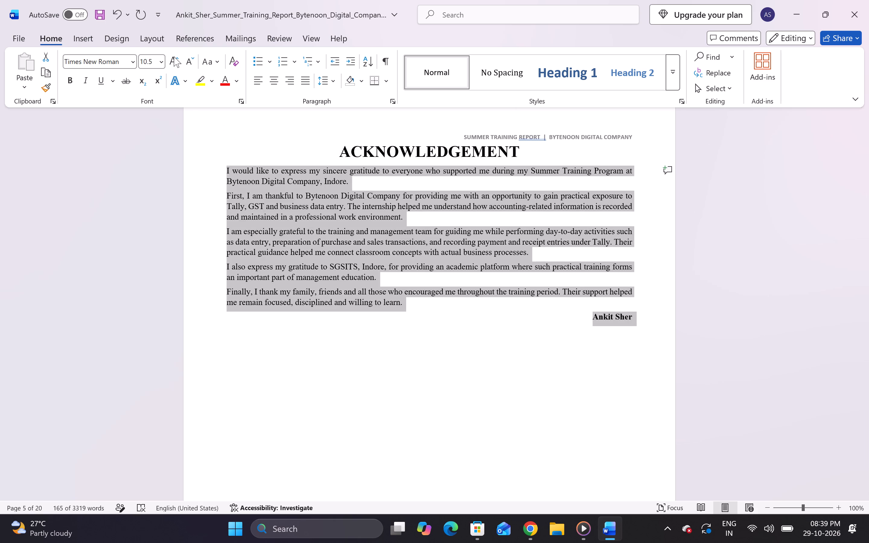
double_click(174, 56)
left_click(302, 406)
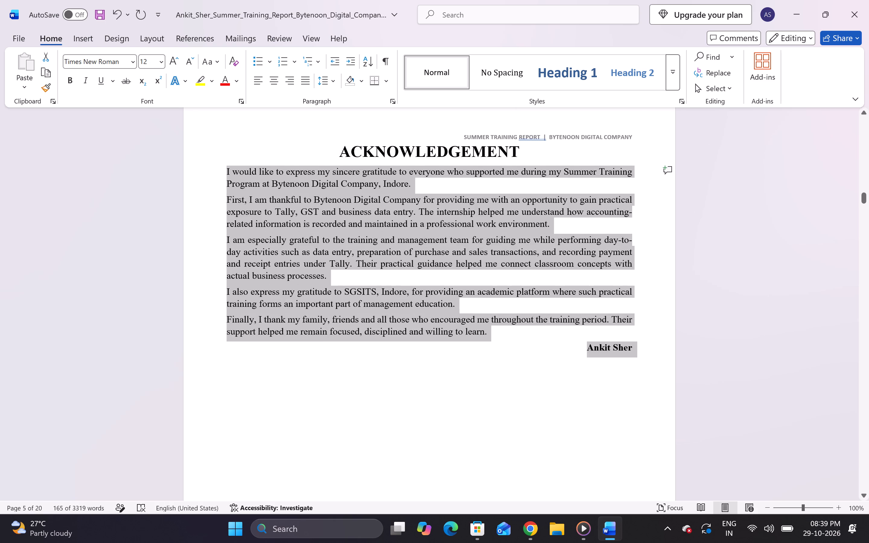
Enlarge the Executive Summary paragraphs and the Training Area table together by two font-size steps, bringing the paragraphs to 12 pt.
scroll(302, 406, "down", 6)
scroll(291, 381, "up", 1)
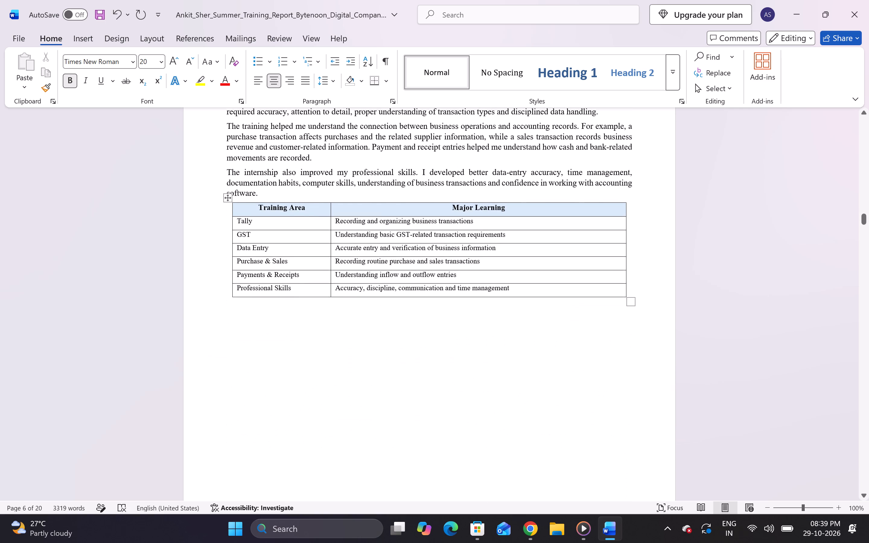
scroll(291, 381, "up", 1)
left_click_drag(224, 236, 514, 462)
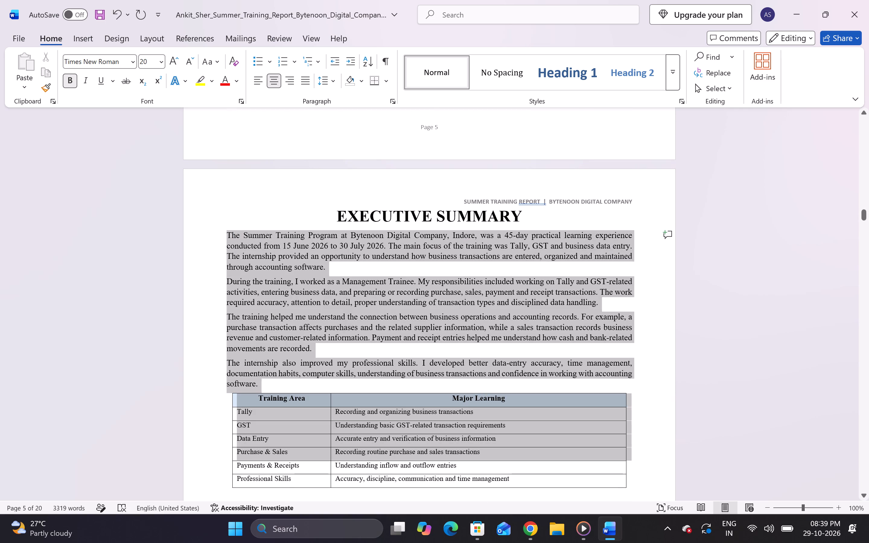
left_click_drag(514, 462, 605, 492)
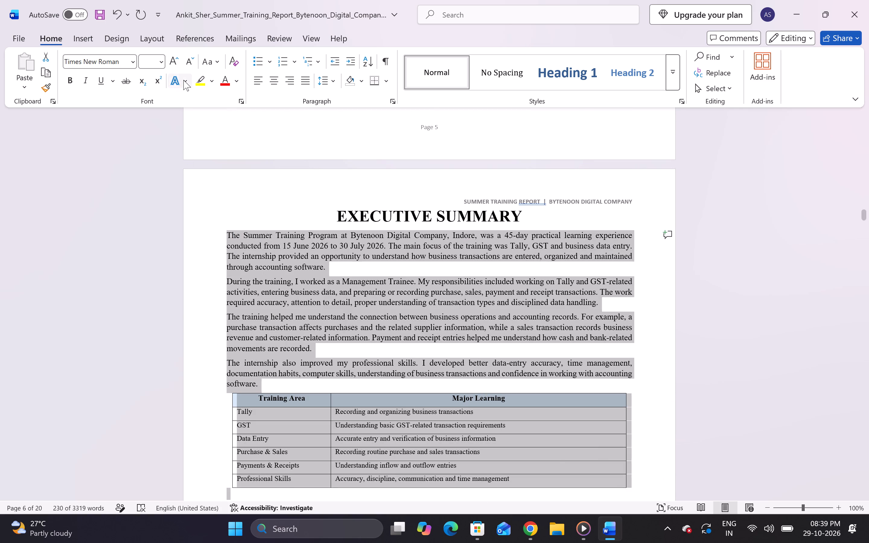
left_click(176, 62)
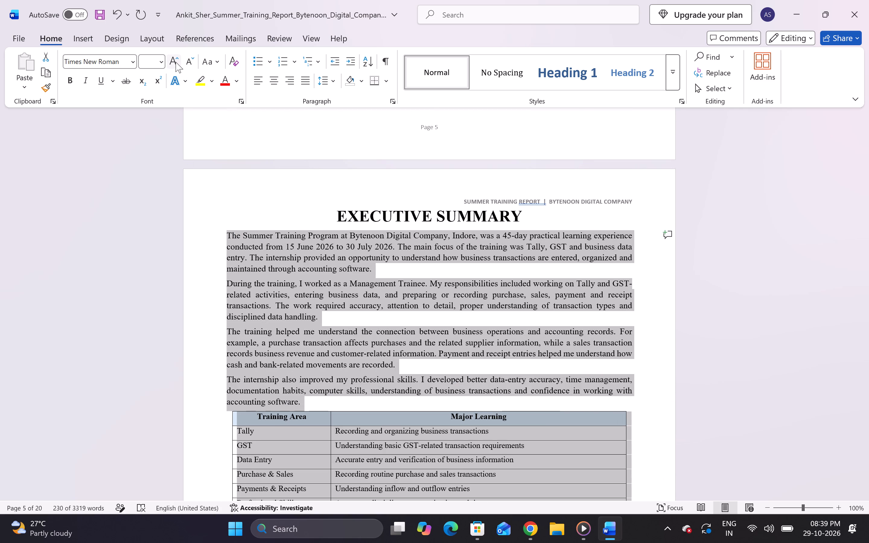
left_click(176, 62)
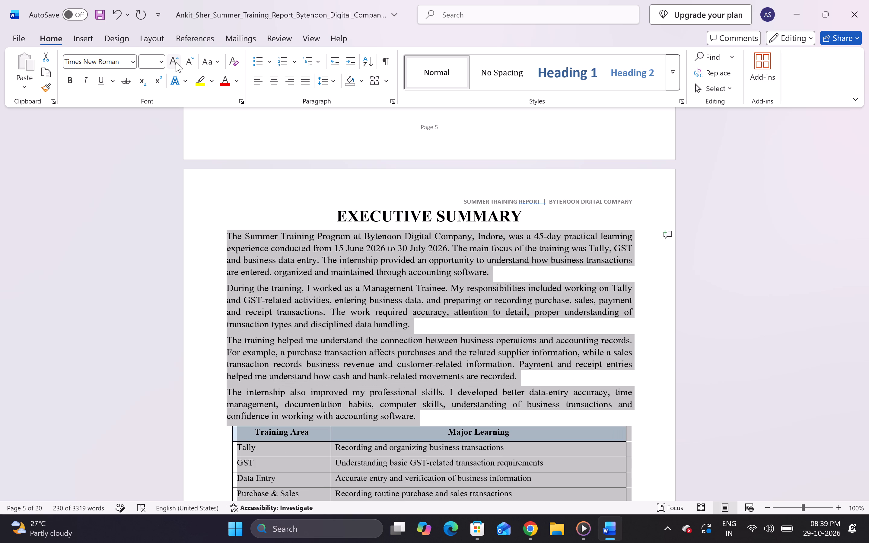
left_click(211, 207)
left_click_drag(228, 237, 441, 406)
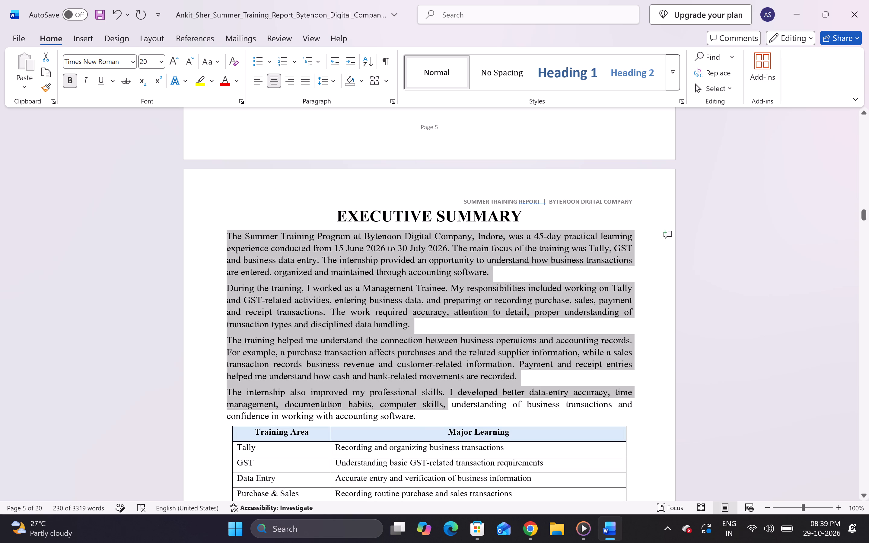
left_click_drag(441, 406, 433, 419)
Increase the font size of the Introduction to Summer Training paragraphs and bullet list to 12 pt.
scroll(341, 332, "down", 3)
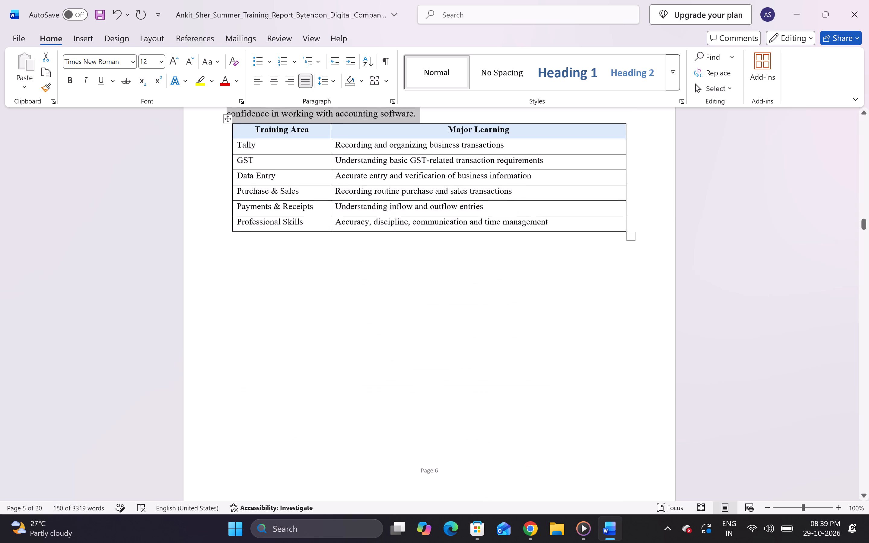
scroll(341, 332, "down", 4)
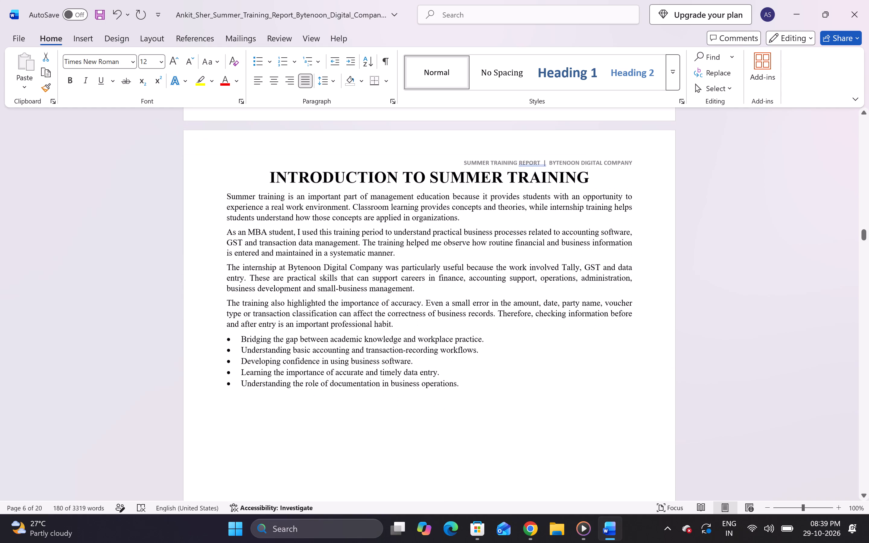
left_click_drag(224, 193, 479, 393)
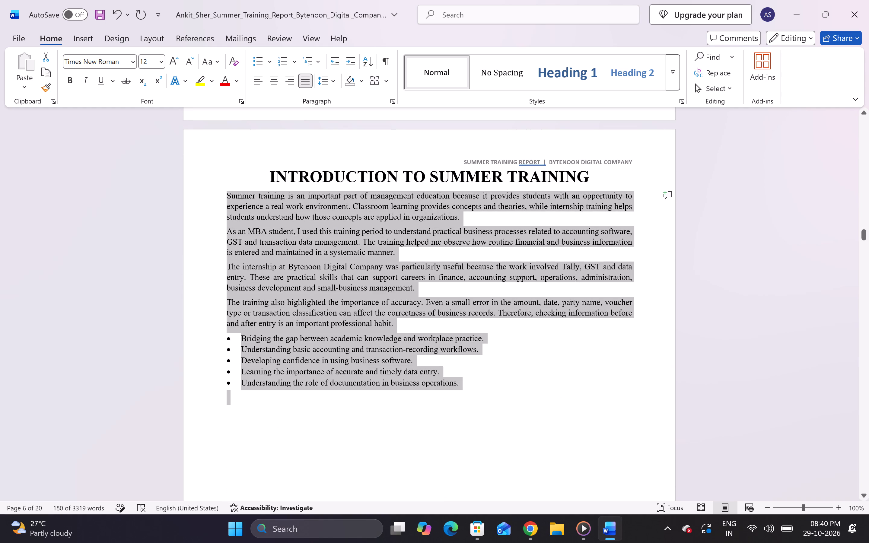
left_click_drag(479, 393, 479, 394)
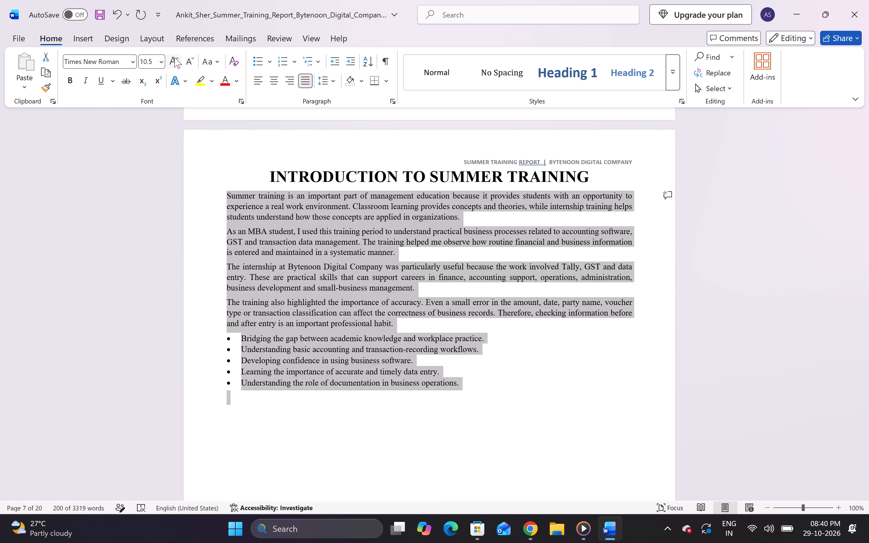
double_click(174, 57)
left_click(362, 451)
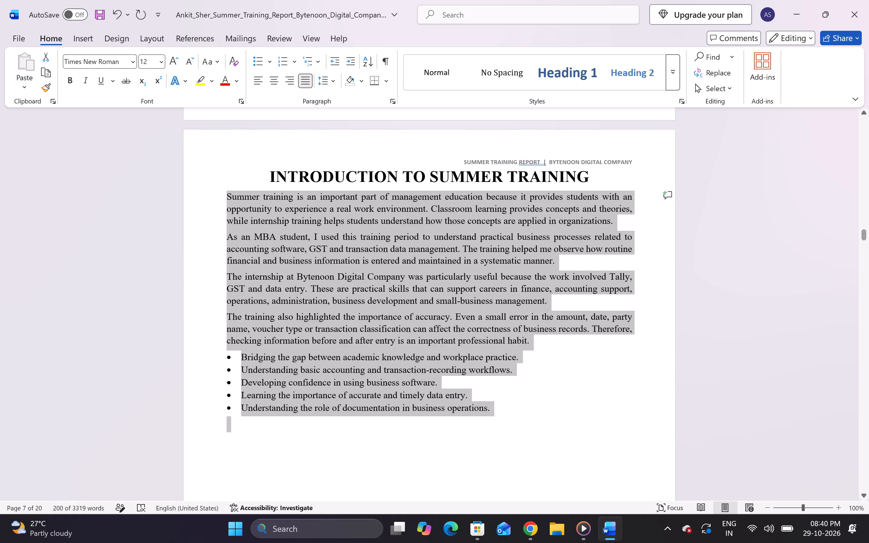
Increase the font size of the Objectives of the Training intro line, numbered list and Expected Outcome paragraph to 12 pt.
scroll(362, 451, "down", 5)
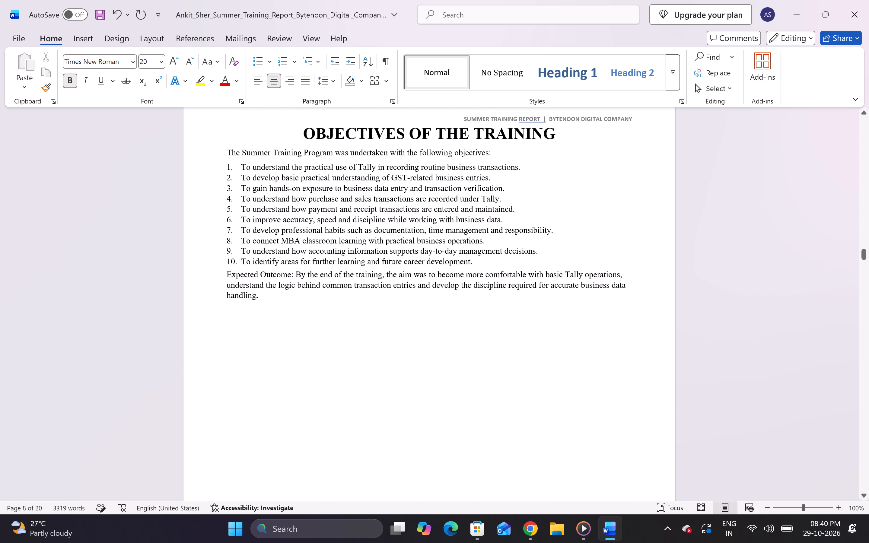
left_click_drag(224, 150, 244, 158)
left_click_drag(244, 158, 500, 304)
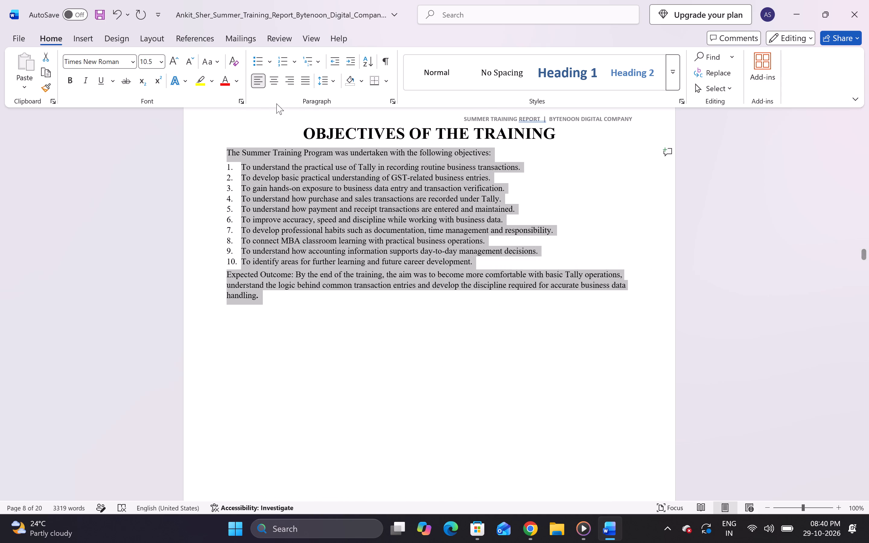
double_click(170, 58)
left_click(319, 385)
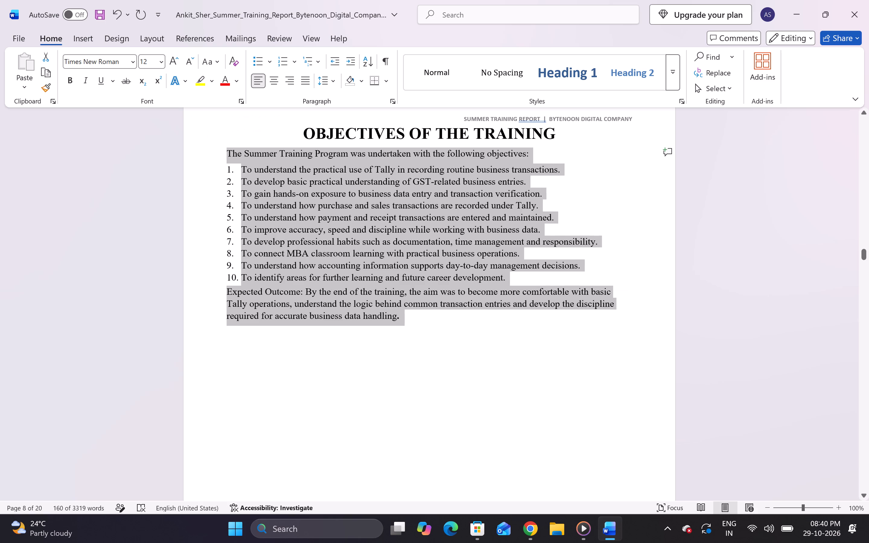
Justify the Objectives of the Training intro line, numbered list and Expected Outcome paragraph, leaving out the heading.
scroll(319, 385, "down", 2)
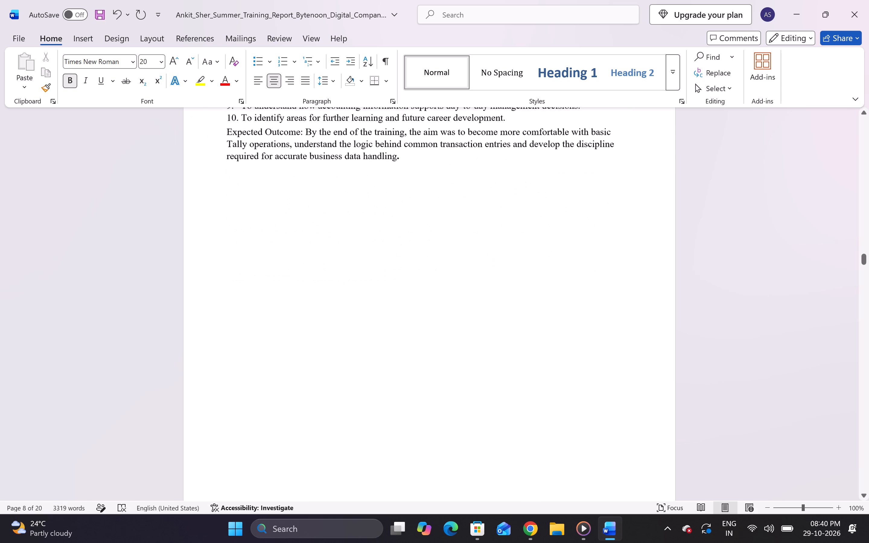
scroll(319, 385, "up", 2)
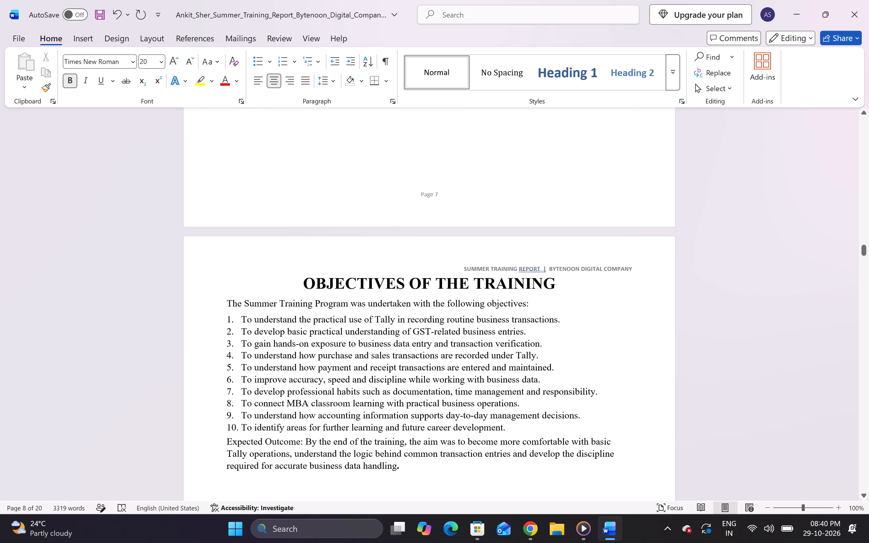
left_click_drag(226, 303, 418, 444)
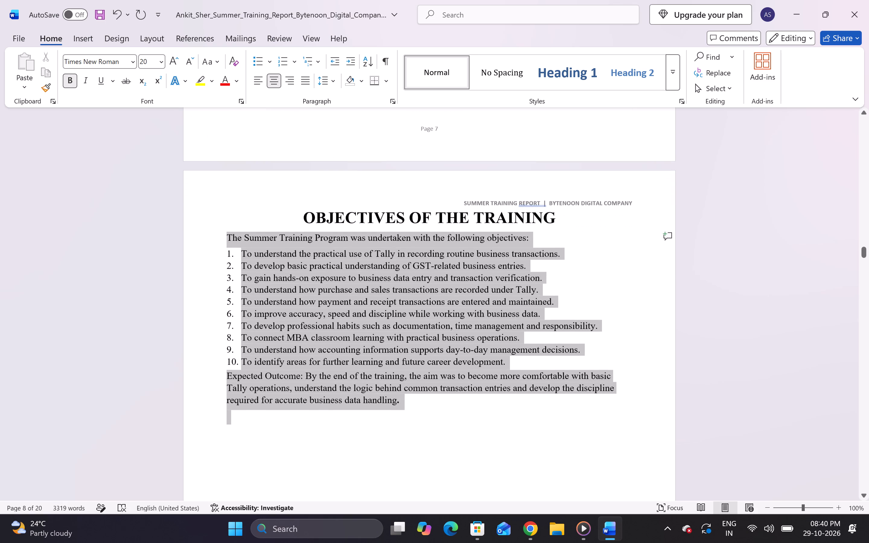
left_click_drag(418, 444, 408, 410)
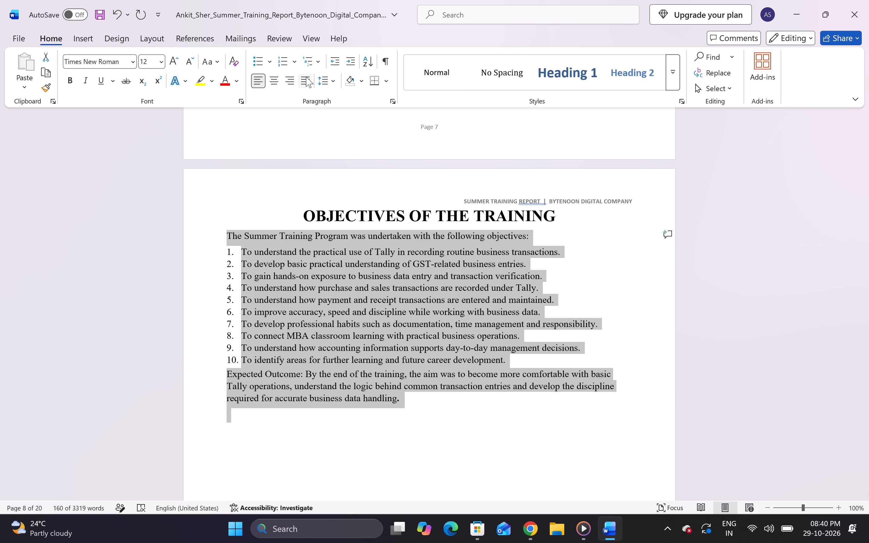
left_click(306, 77)
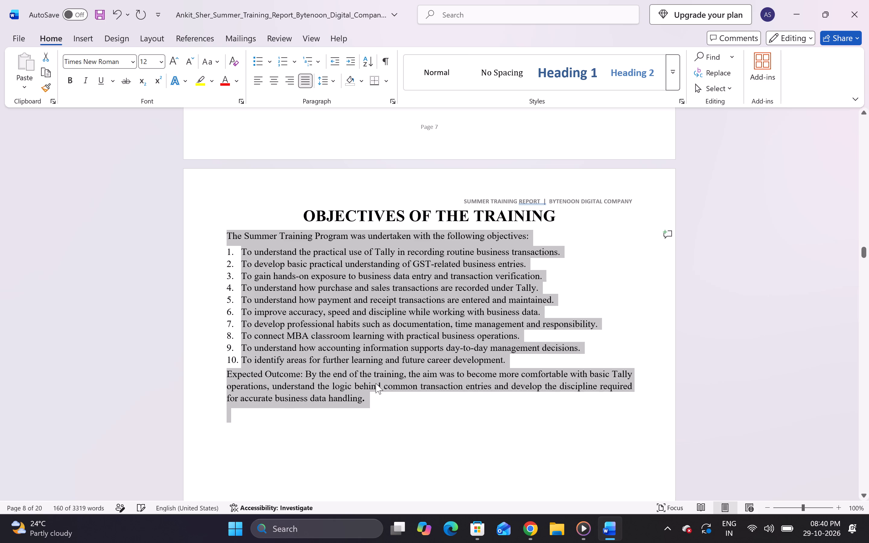
Format the two About the Company paragraphs above the table as non-bold, justified 12 pt text.
scroll(376, 383, "down", 4)
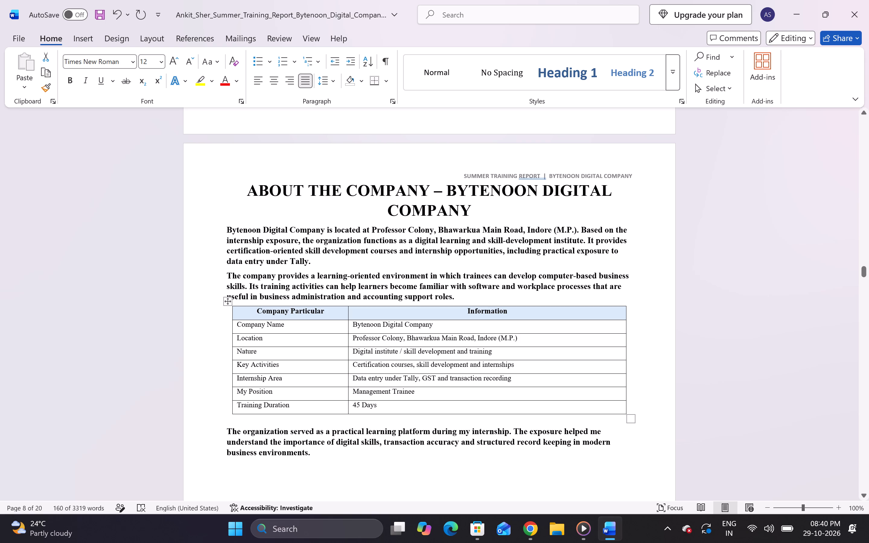
left_click_drag(226, 232, 465, 299)
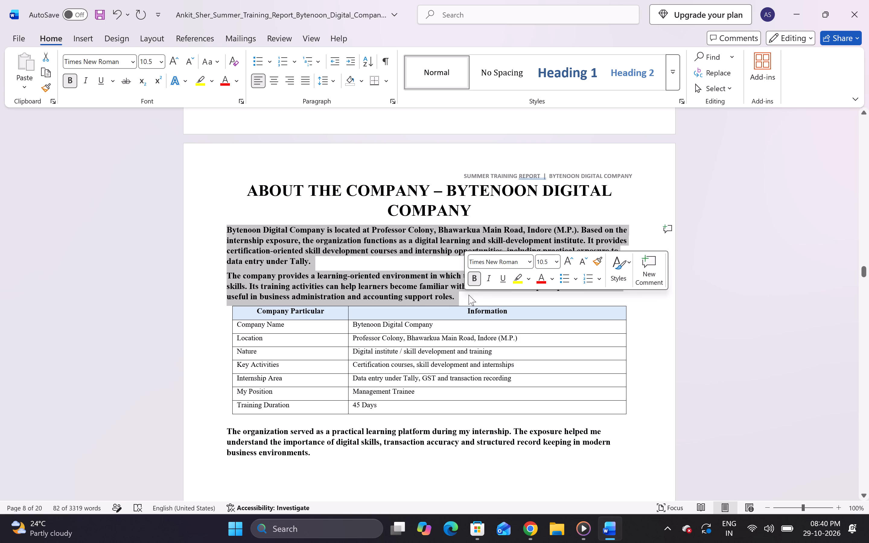
left_click(481, 280)
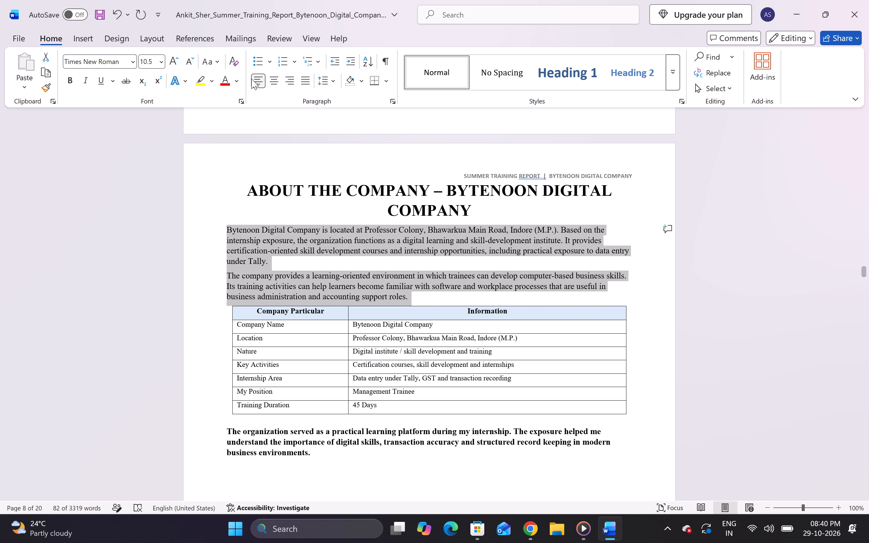
left_click(311, 71)
left_click(304, 80)
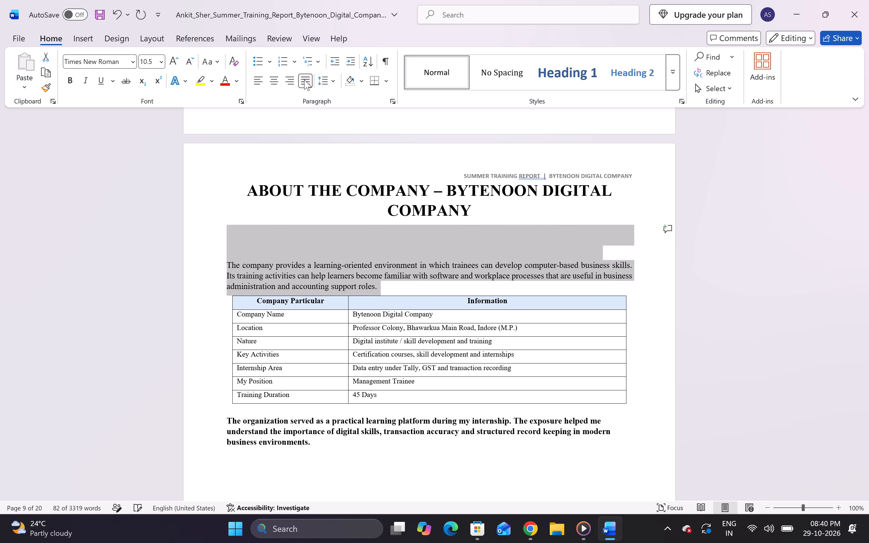
double_click(177, 54)
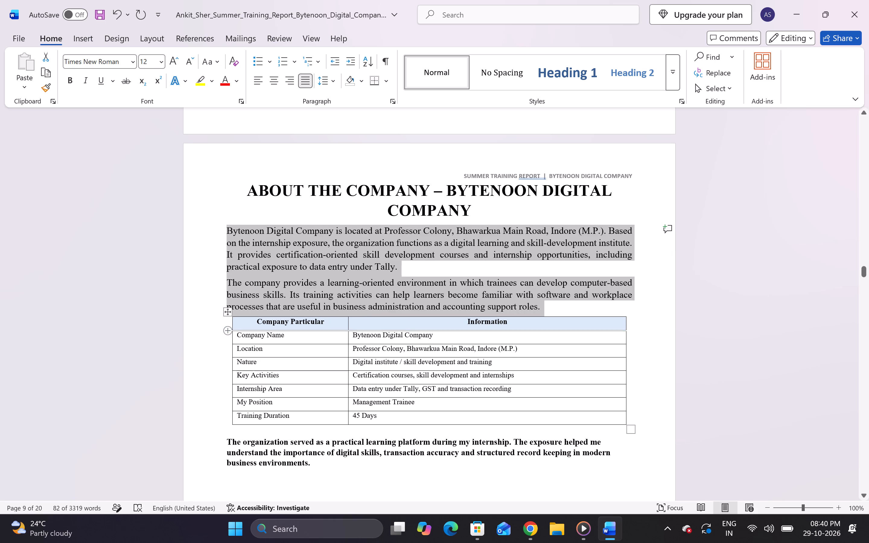
Increase the font size of the whole Company Particular table, including its header row, to 11 pt.
left_click(219, 325)
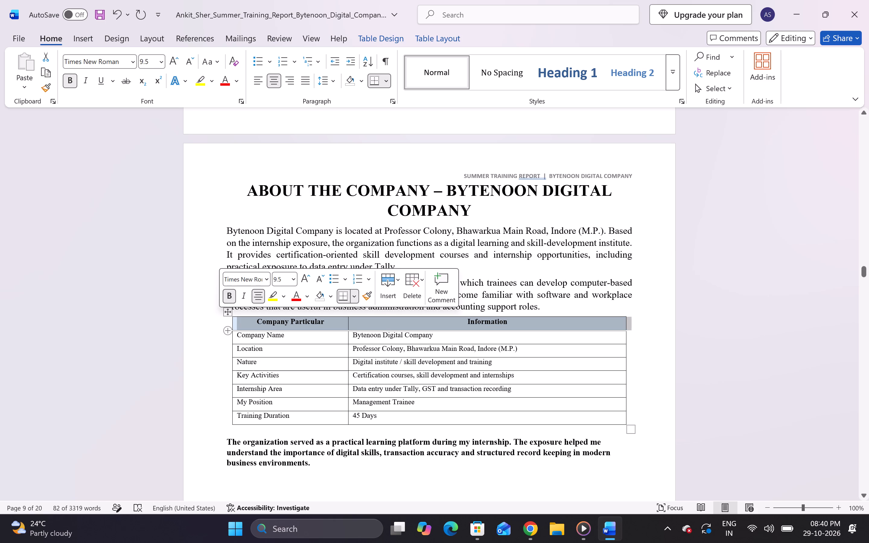
left_click(201, 244)
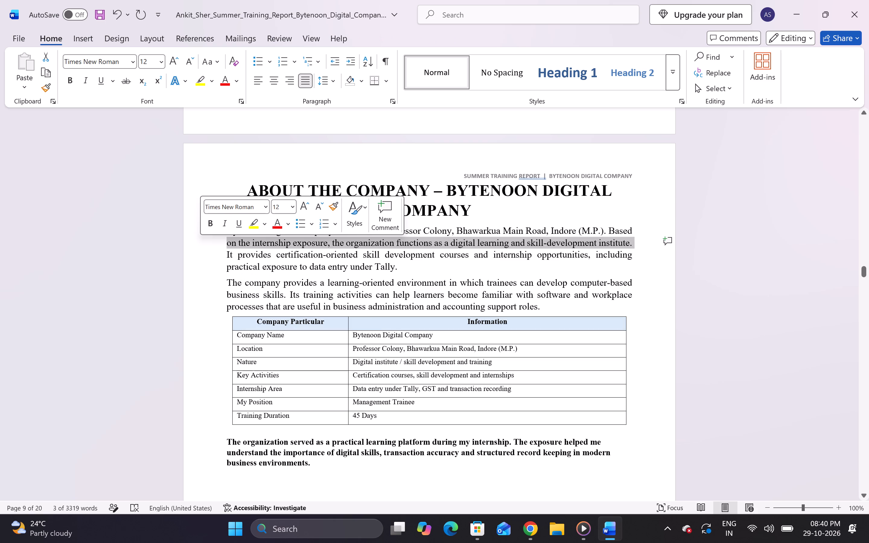
left_click_drag(226, 314, 377, 413)
left_click(207, 278)
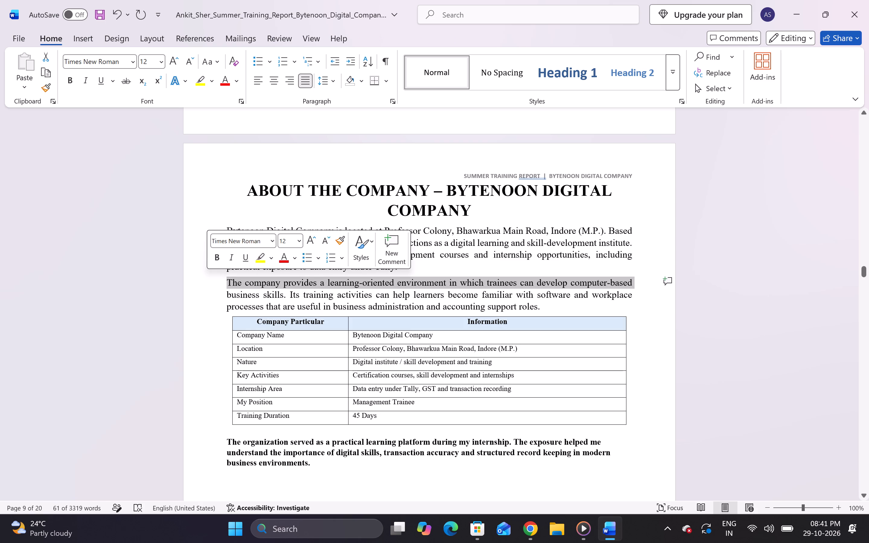
left_click_drag(230, 319, 387, 425)
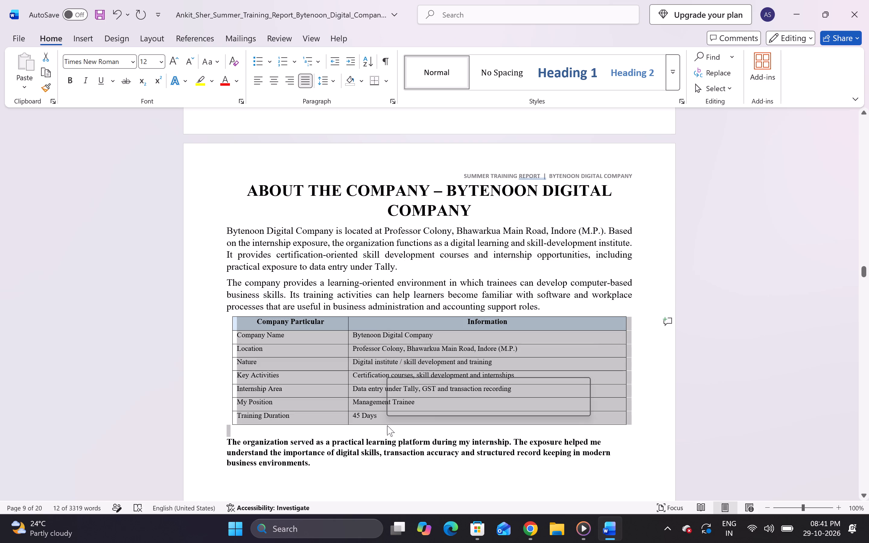
double_click(175, 60)
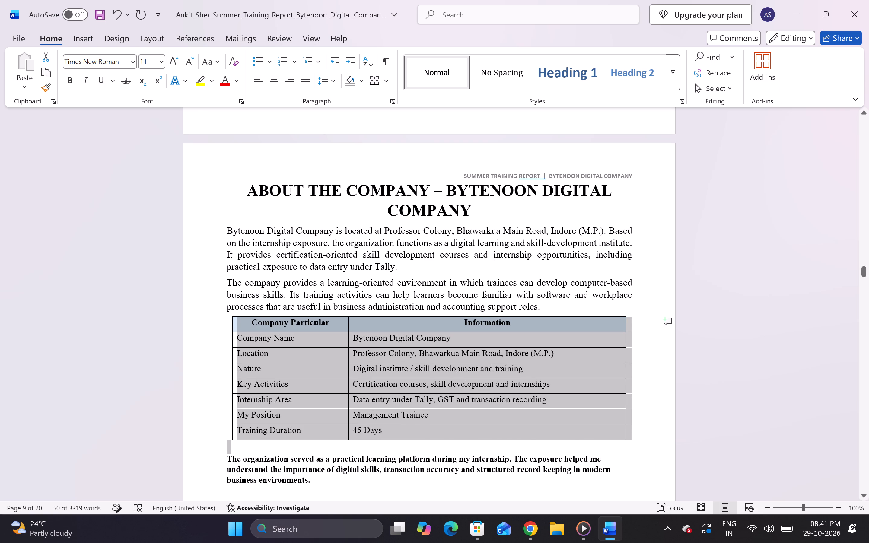
Format the closing About the Company paragraph below the table as non-bold, justified 12 pt text.
scroll(243, 265, "down", 2)
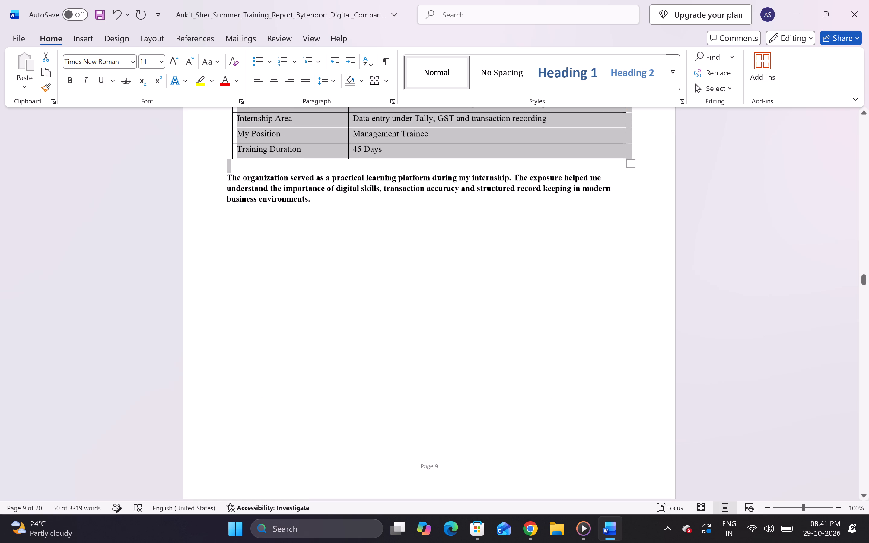
left_click_drag(310, 200, 236, 173)
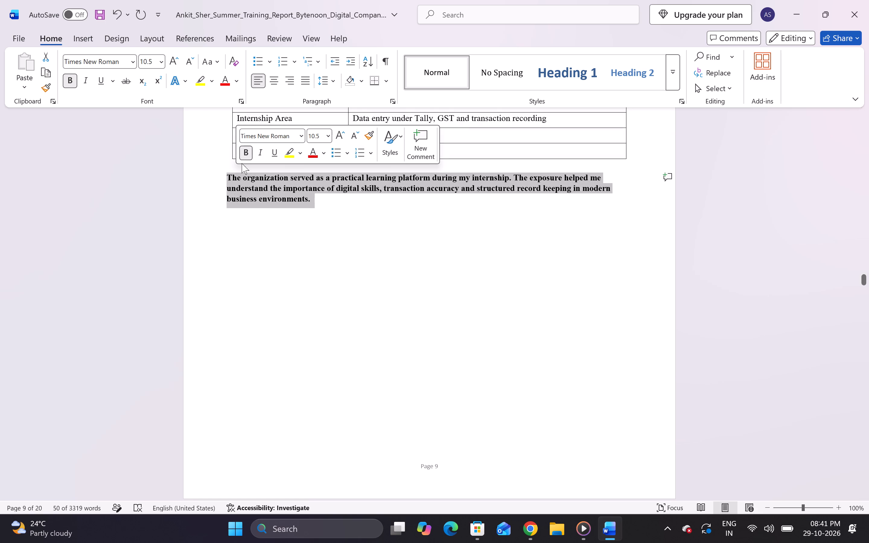
left_click(243, 153)
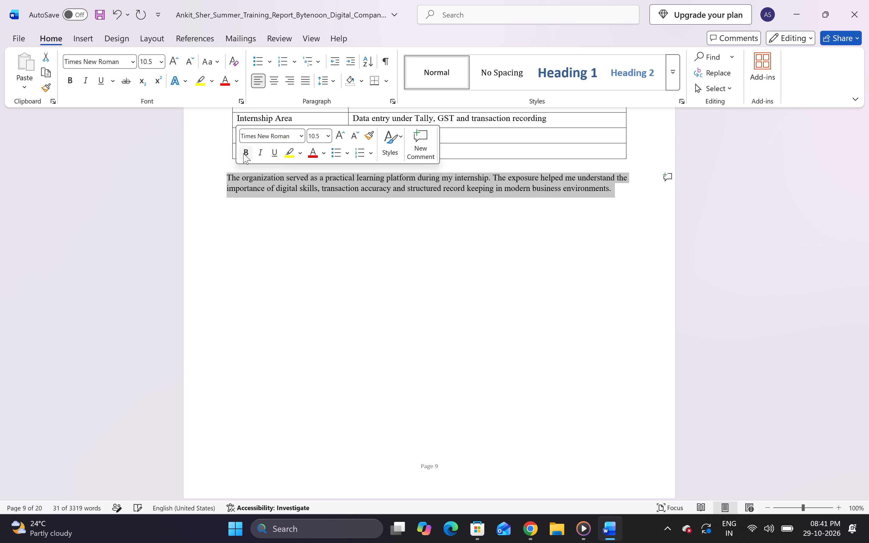
left_click(303, 80)
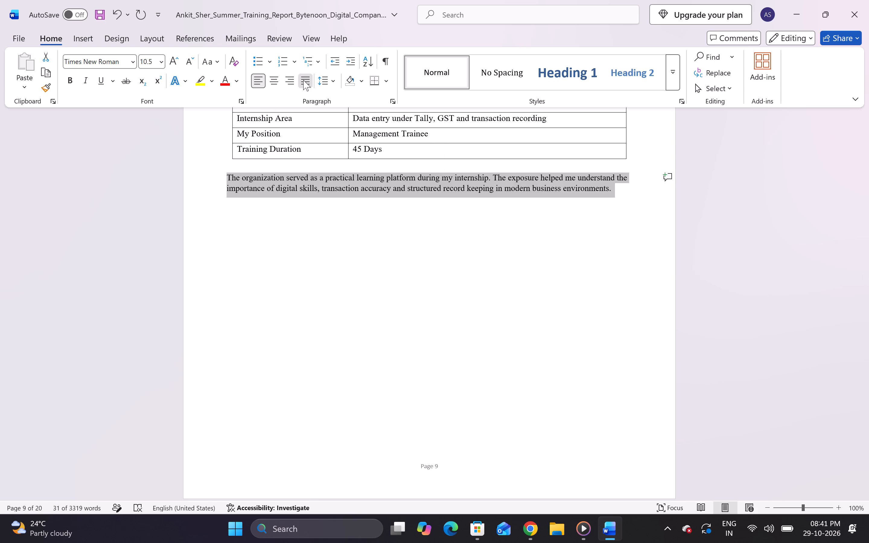
double_click(174, 57)
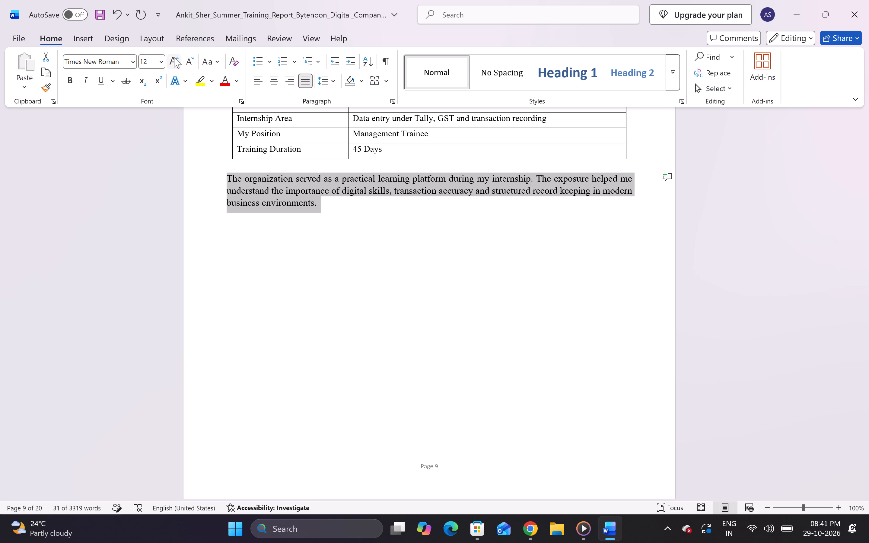
Format the Services & Working Environment opening paragraph above the table as non-bold, justified 12 pt text.
scroll(242, 223, "down", 3)
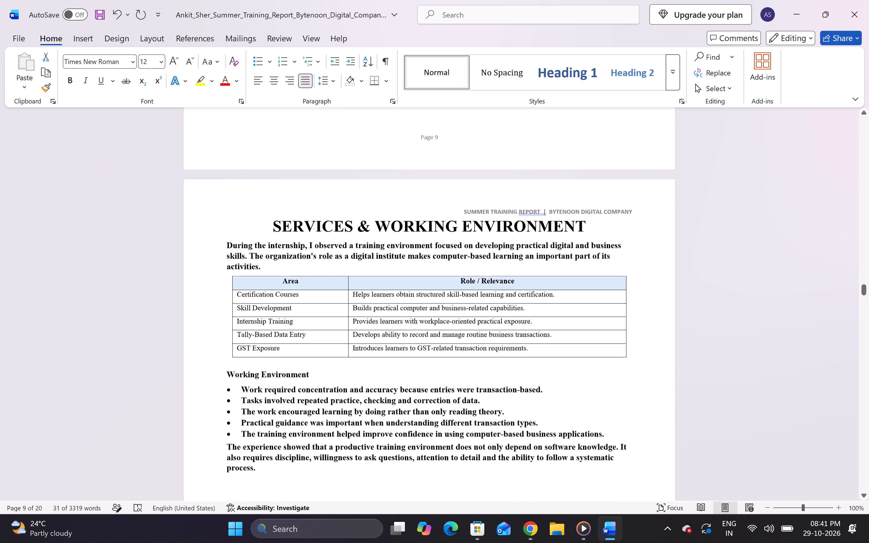
scroll(242, 223, "down", 2)
left_click_drag(225, 195, 253, 216)
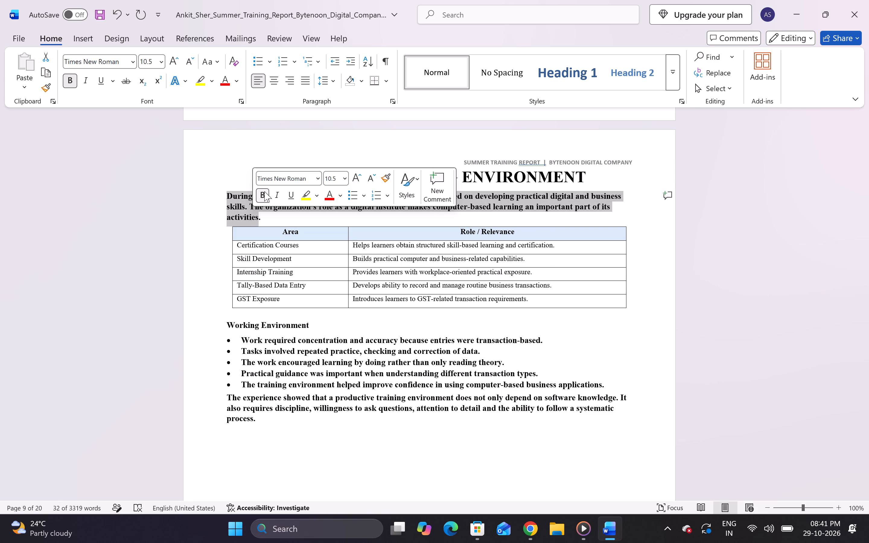
left_click(264, 191)
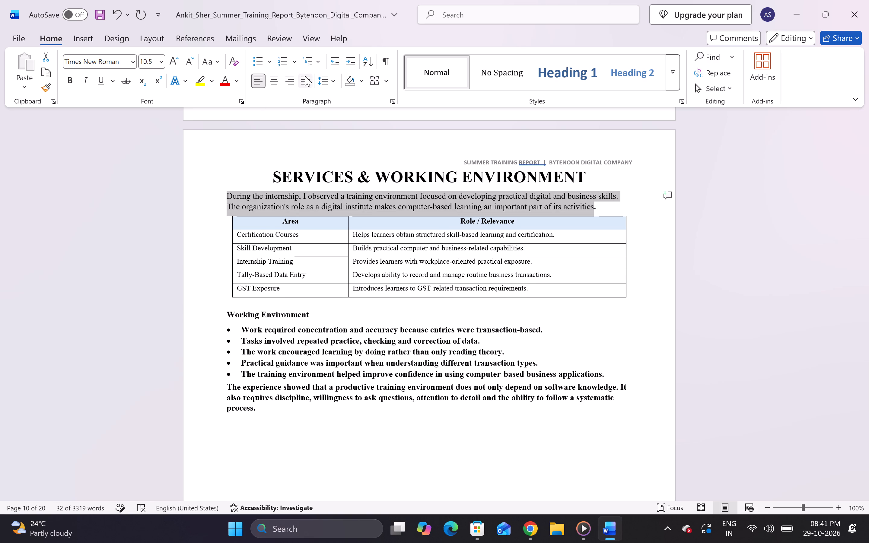
left_click(305, 76)
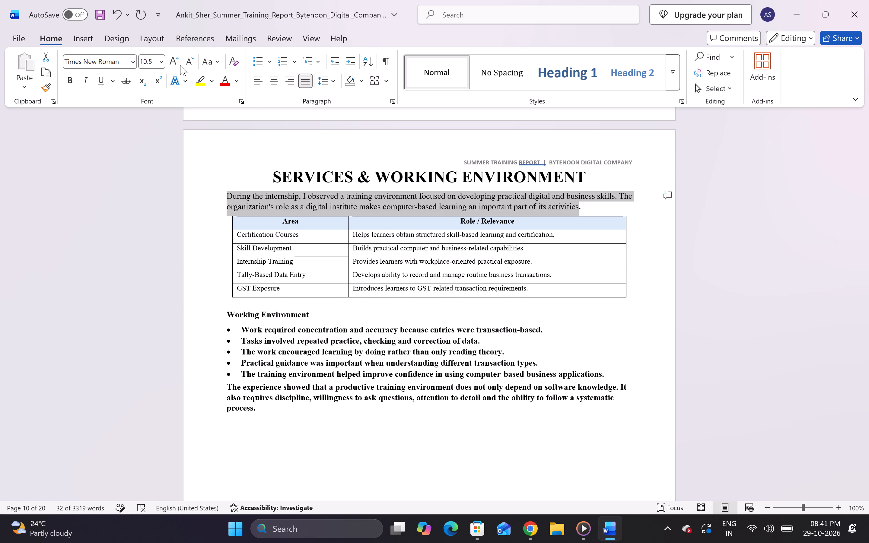
double_click(175, 61)
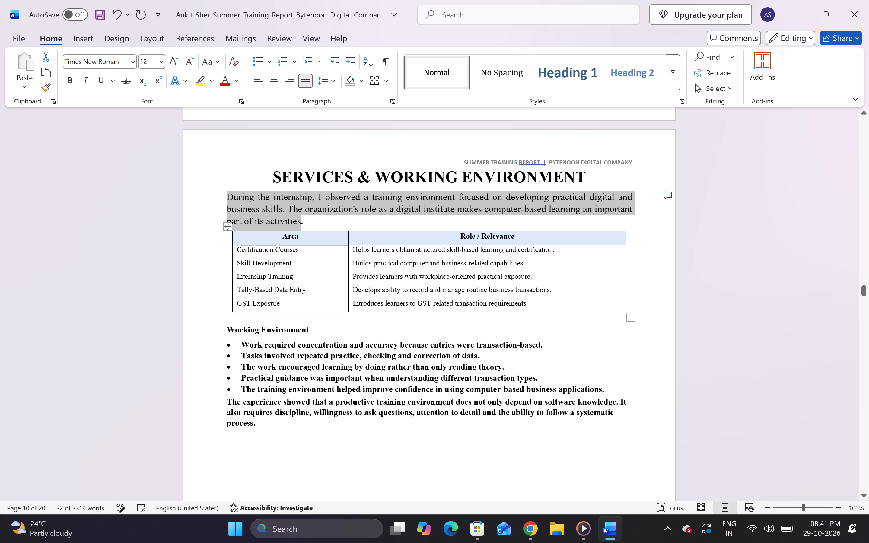
Format the Working Environment subheading, bullet list and closing paragraph together as justified, non-bold 12 pt text.
left_click_drag(224, 327, 272, 424)
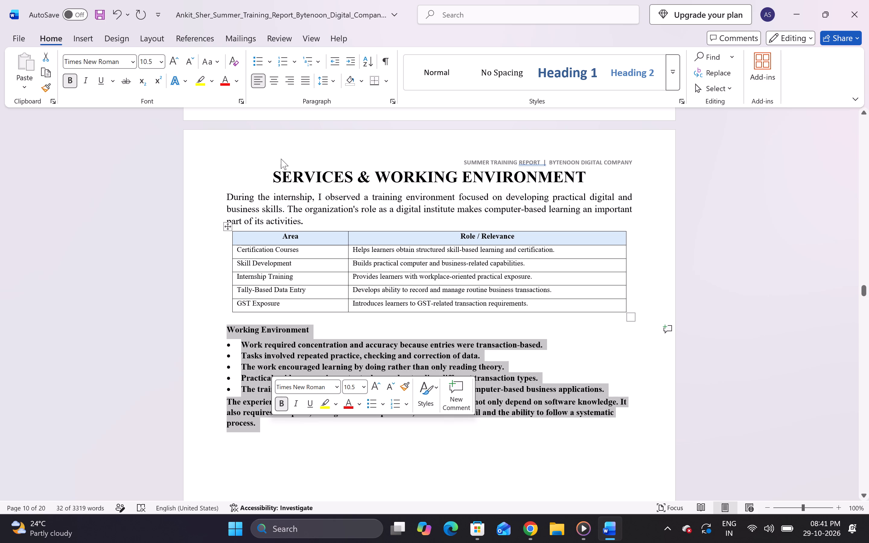
left_click(303, 87)
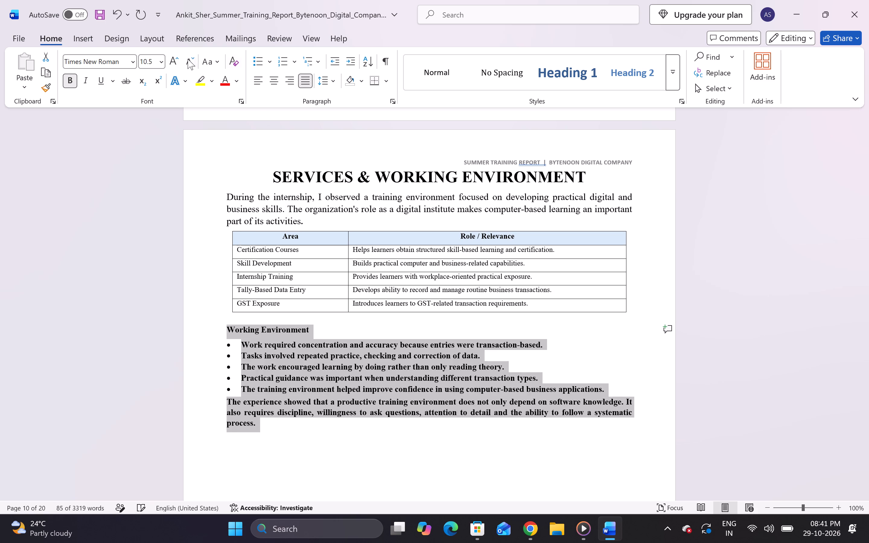
double_click(175, 60)
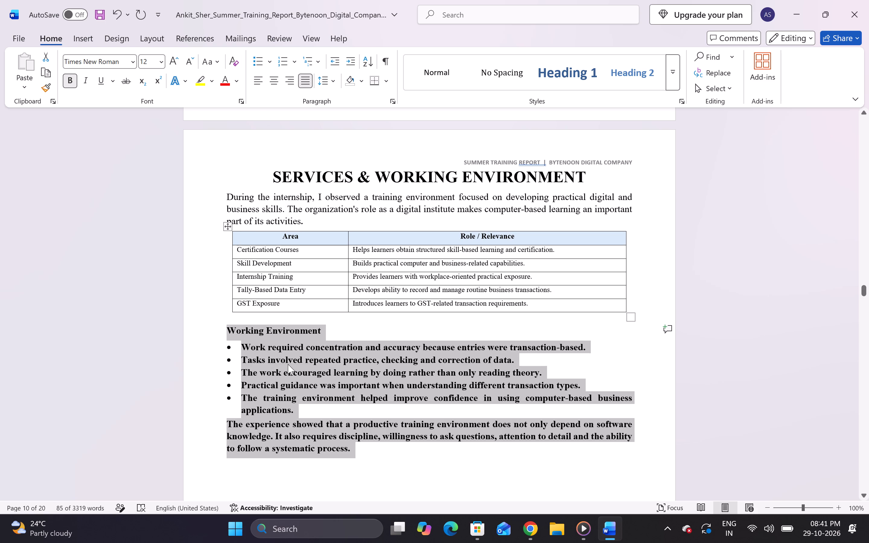
left_click(69, 83)
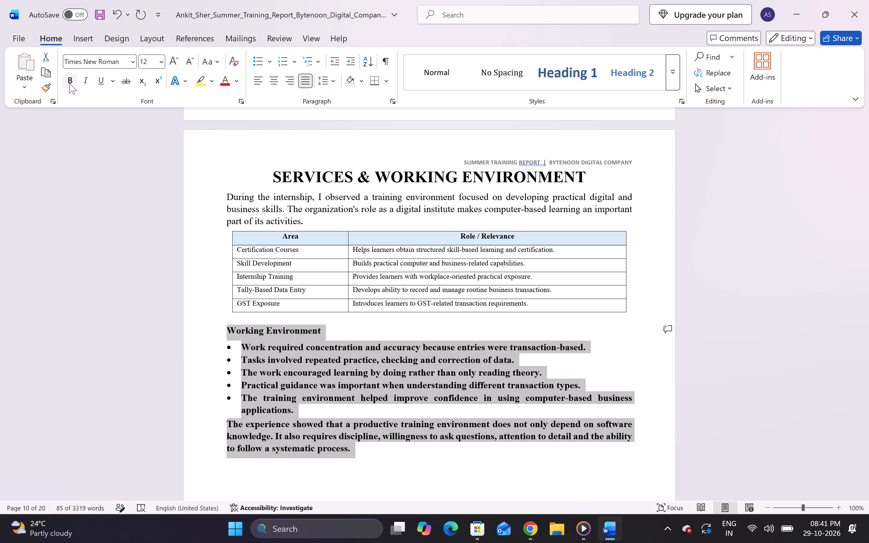
Format the Position & Responsibilities Held opening paragraph above the table as non-bold, justified 12 pt text.
scroll(197, 194, "down", 4)
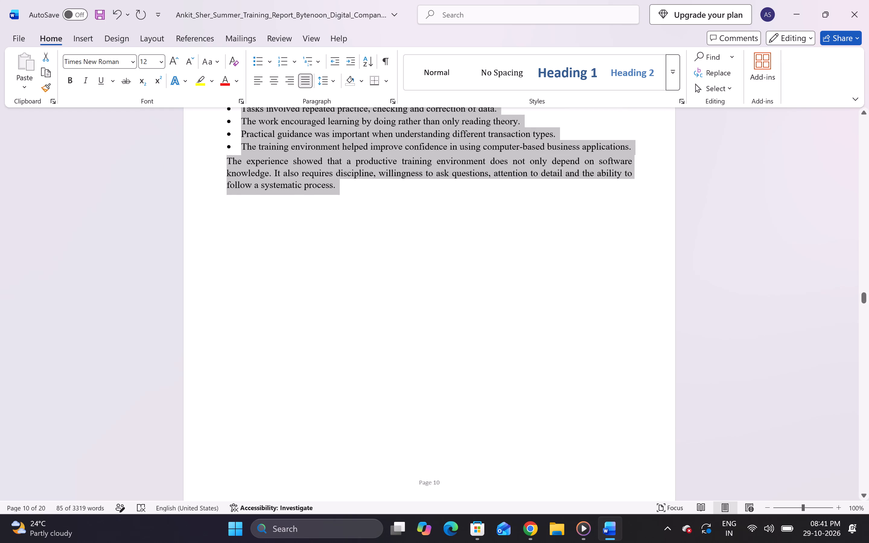
scroll(197, 194, "down", 1)
scroll(197, 194, "right", 1)
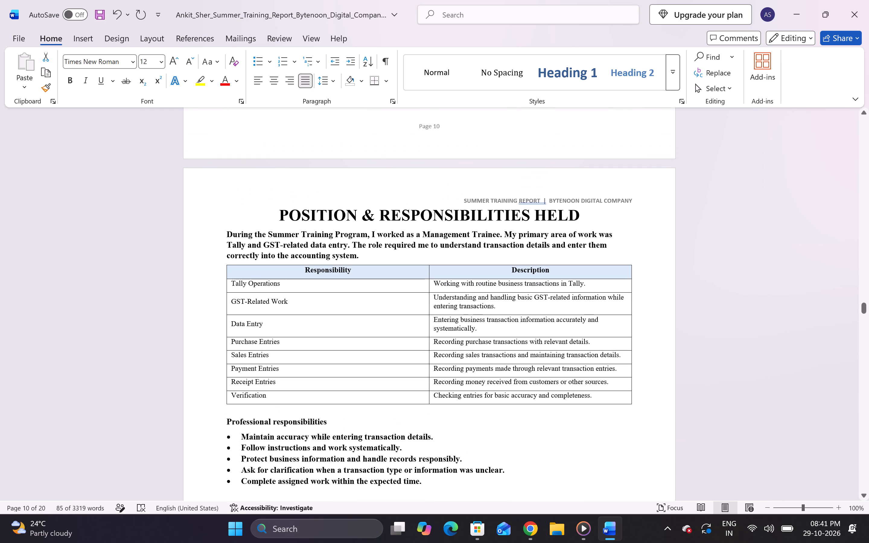
left_click_drag(359, 256, 253, 237)
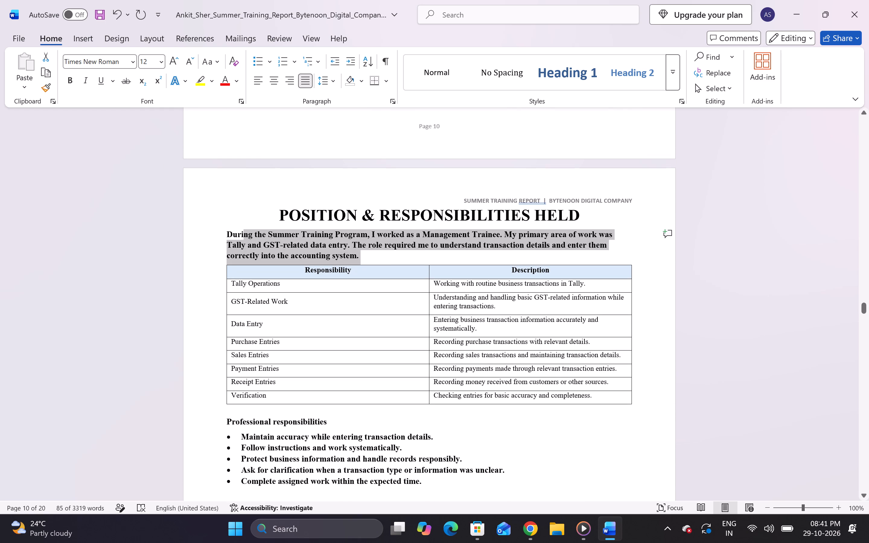
left_click_drag(253, 237, 245, 234)
left_click(257, 213)
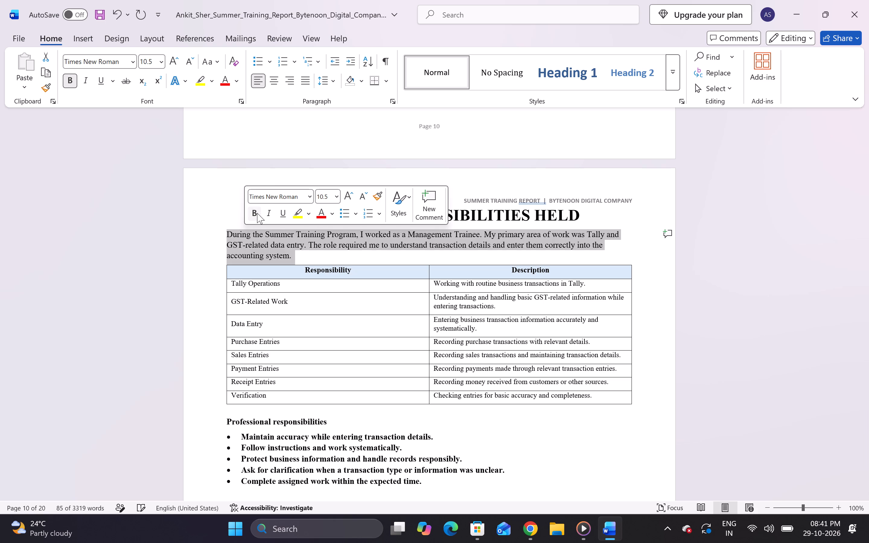
left_click(302, 81)
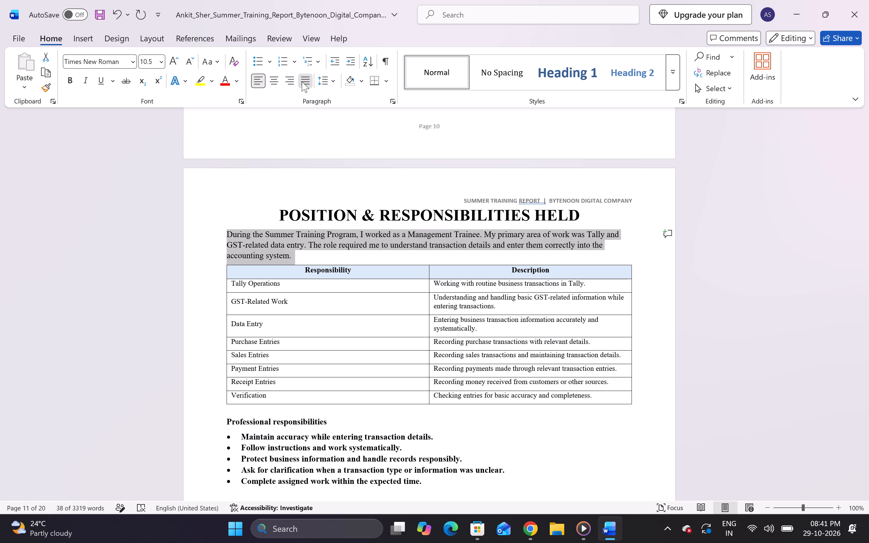
double_click(172, 65)
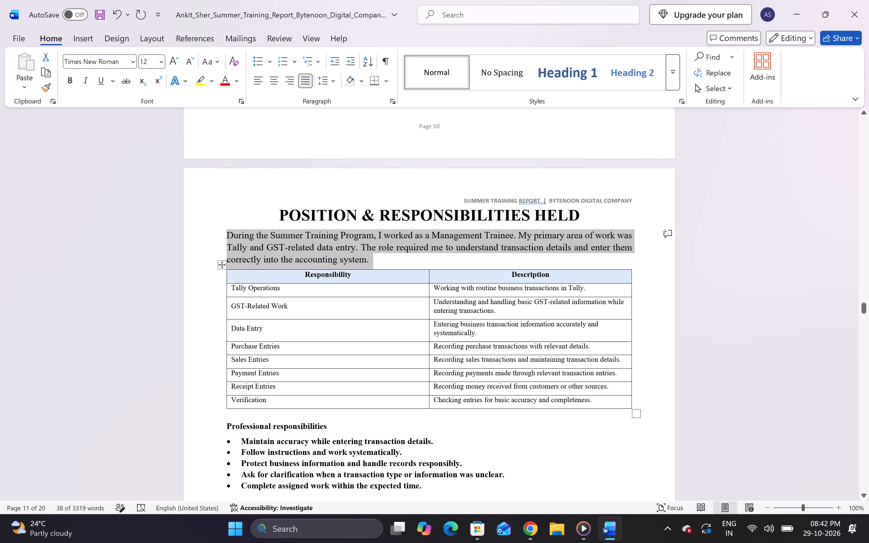
Increase the font size of the whole Responsibility and Description table, including its header row, to 11 pt.
left_click(597, 430)
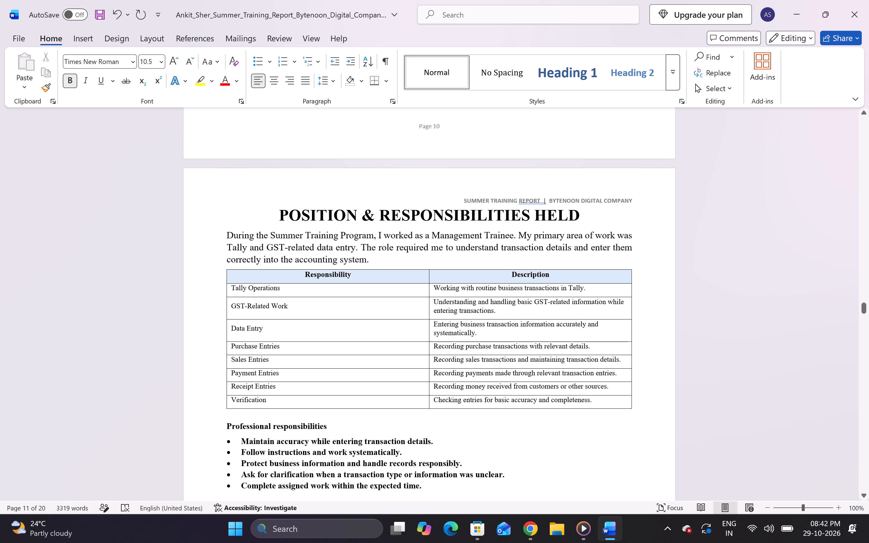
left_click_drag(631, 417, 369, 347)
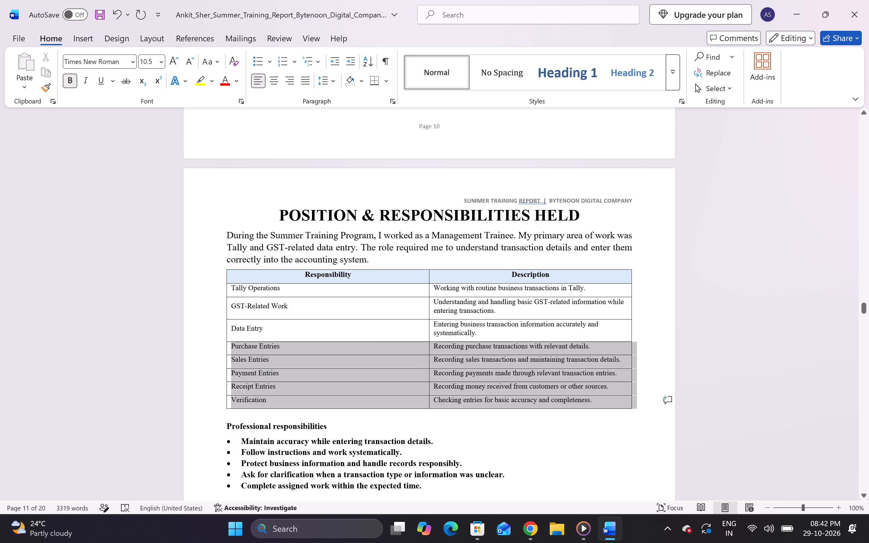
left_click_drag(369, 347, 327, 275)
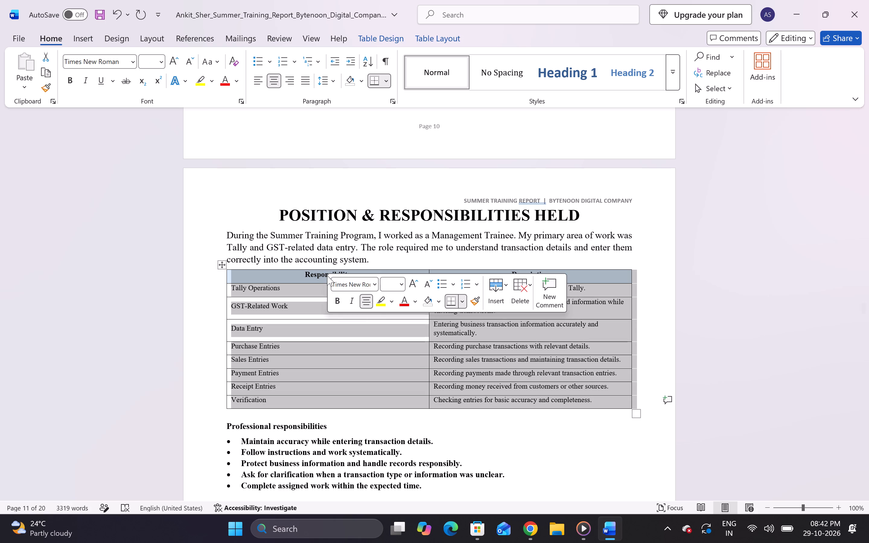
double_click(412, 284)
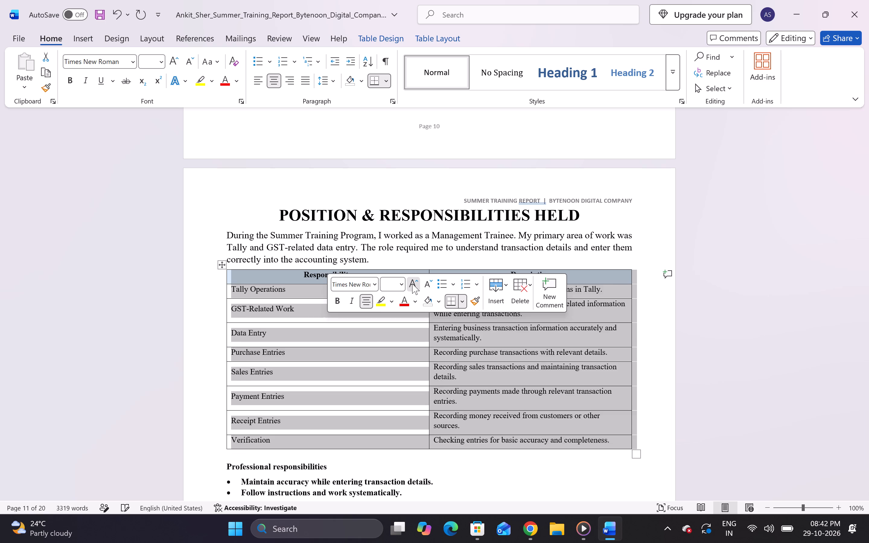
scroll(398, 392, "down", 2)
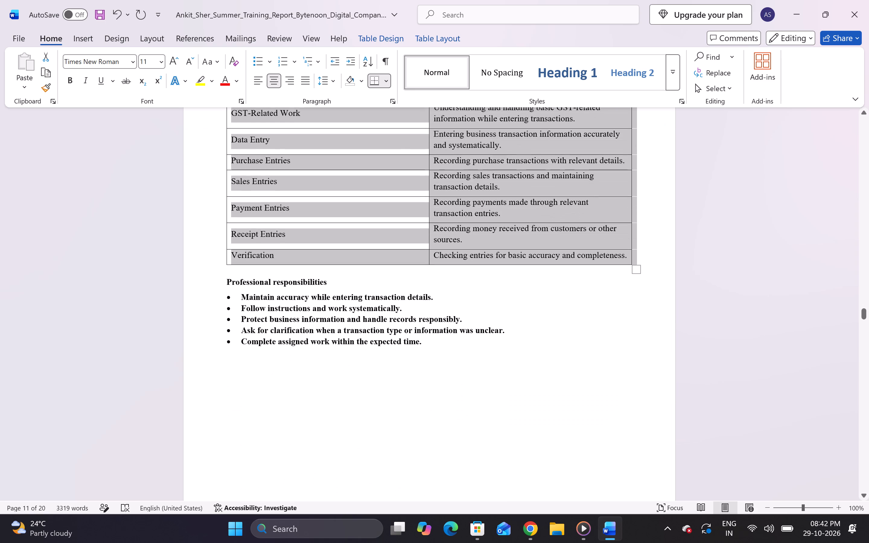
Format the Professional responsibilities subheading and its bullet list together as non-bold, justified 12 pt text.
left_click_drag(431, 349, 167, 290)
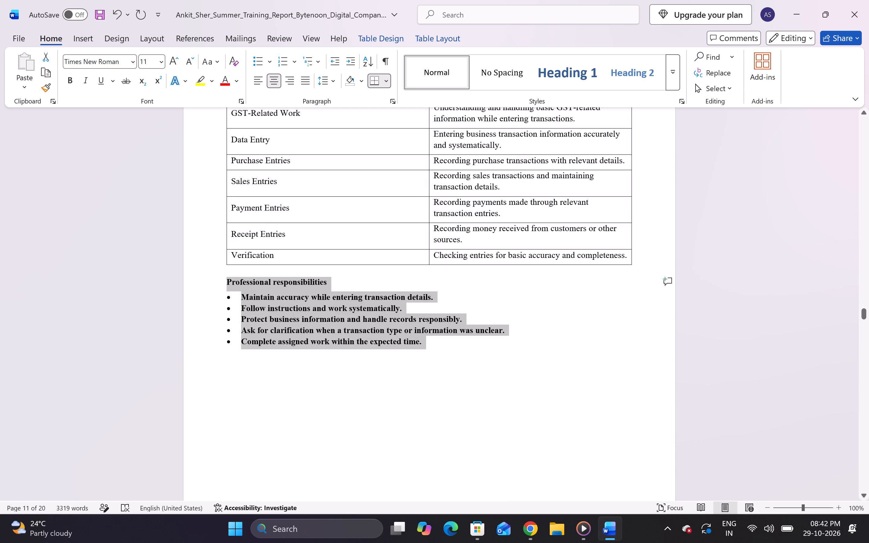
left_click_drag(167, 290, 203, 286)
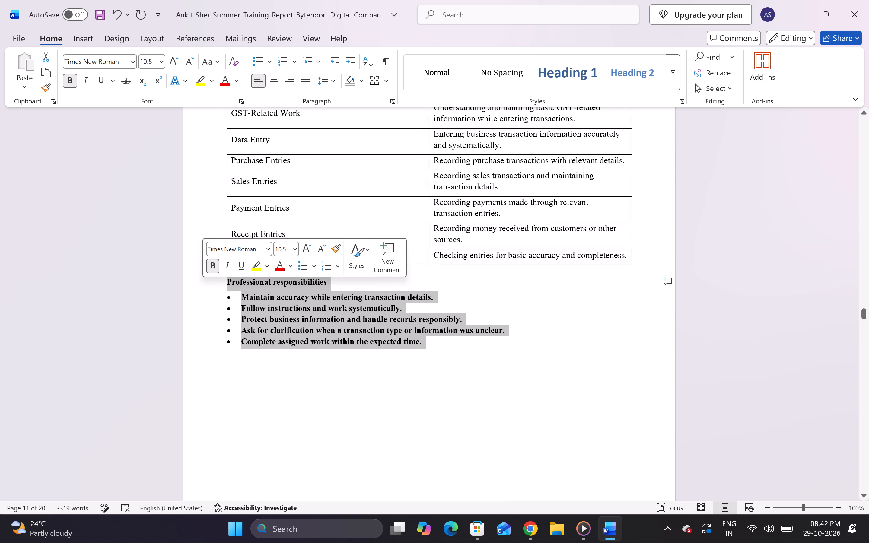
left_click(210, 265)
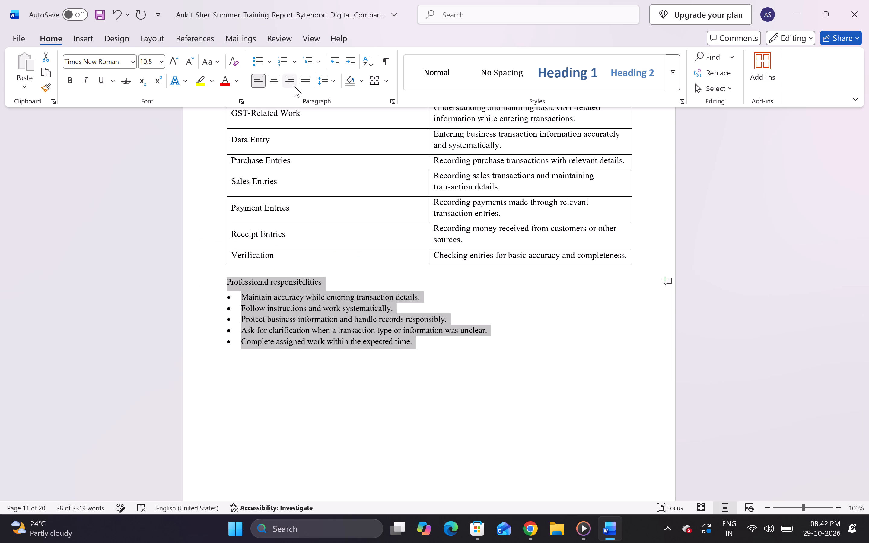
left_click(305, 82)
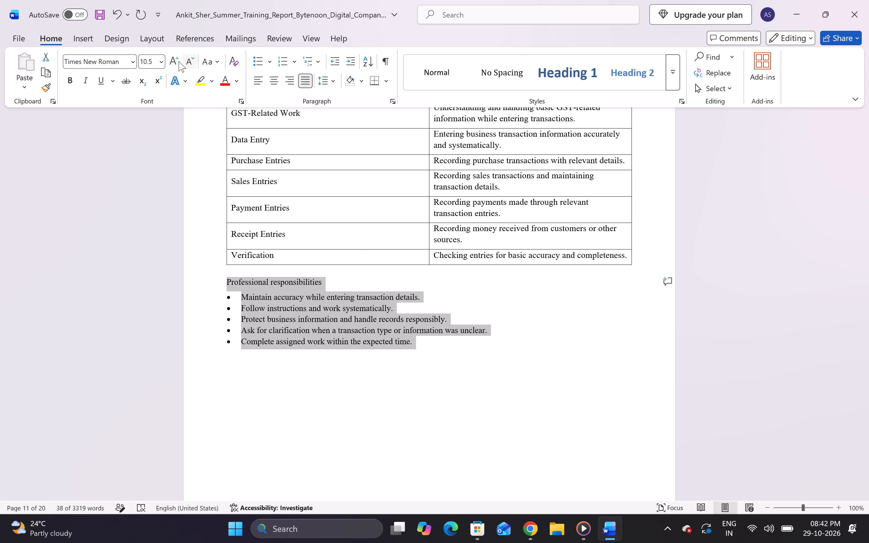
double_click(179, 61)
Format the two opening paragraphs of Tally: Overview and Practical Use above the table as non-bold, justified 12 pt text.
scroll(314, 383, "down", 2)
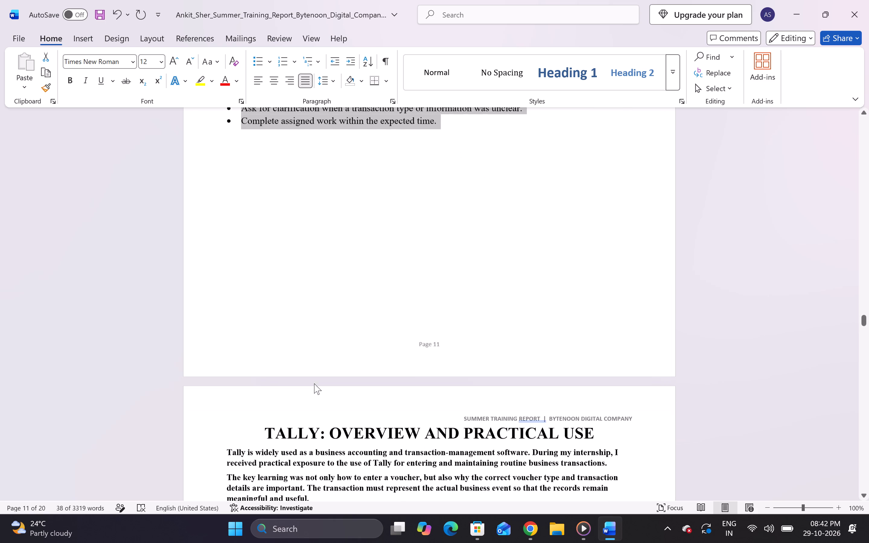
scroll(314, 383, "down", 1)
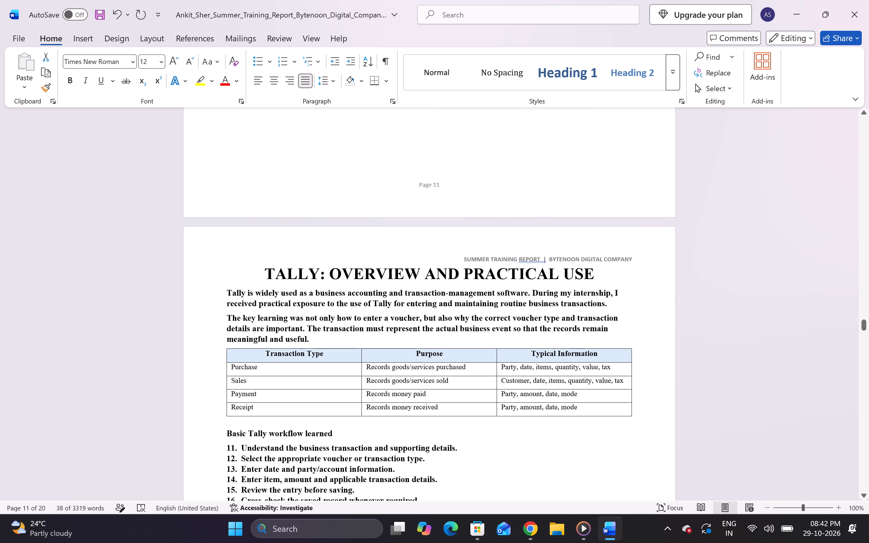
left_click_drag(221, 292, 305, 346)
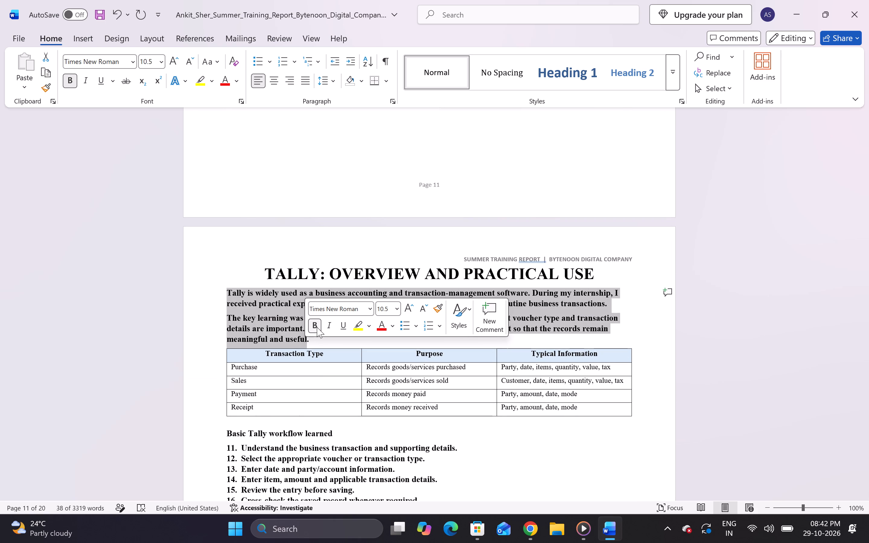
left_click(317, 327)
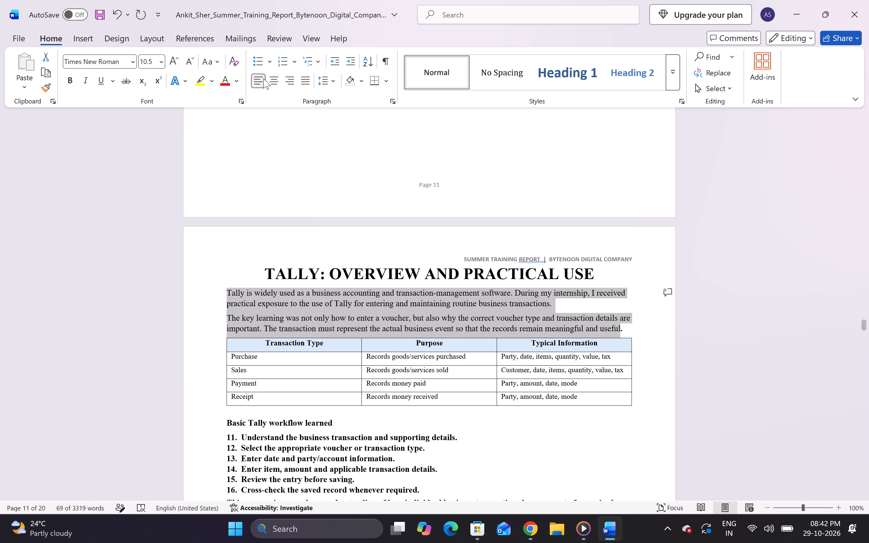
left_click(306, 74)
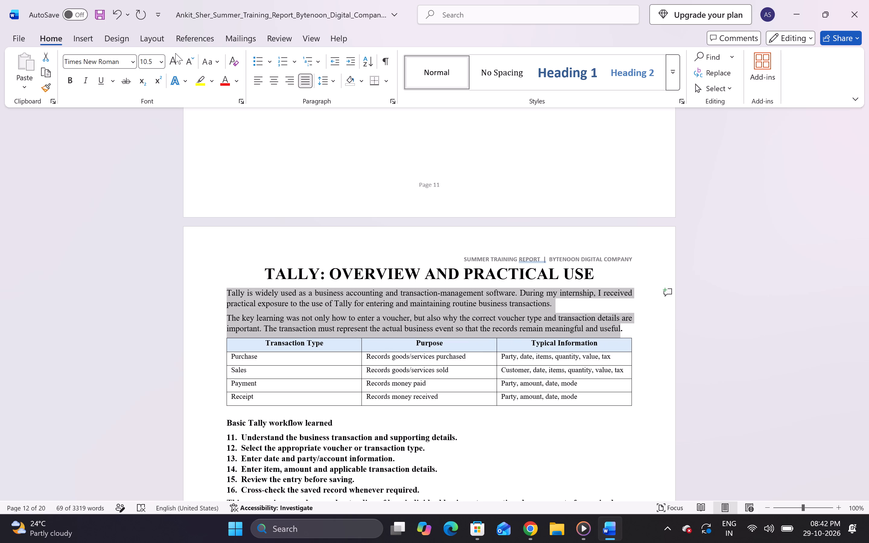
double_click(175, 62)
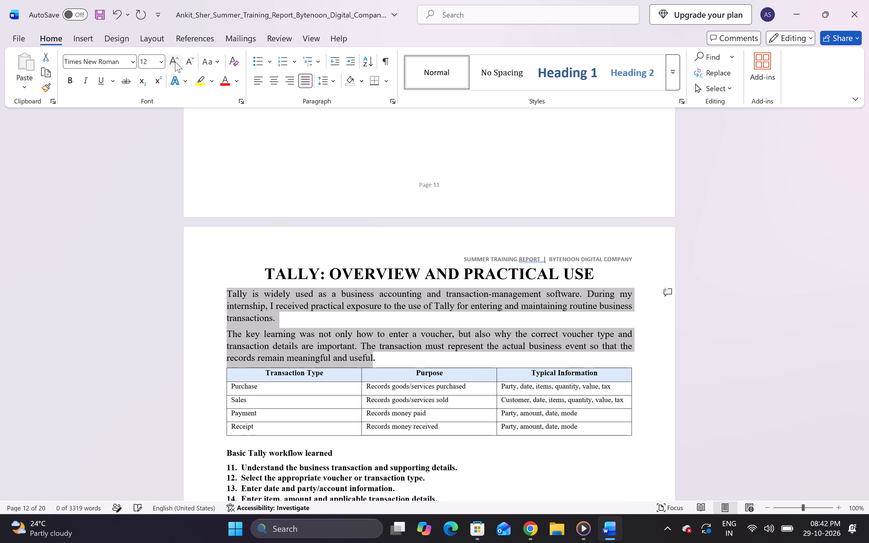
Format the Basic Tally workflow learned subheading, numbered list and closing paragraph together as non-bold, justified 12 pt text.
scroll(200, 281, "down", 2)
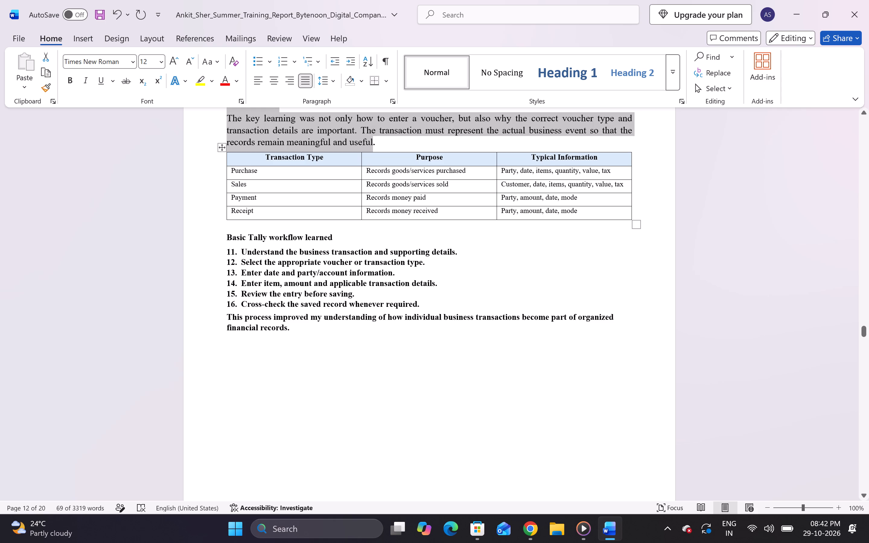
left_click_drag(294, 333, 220, 237)
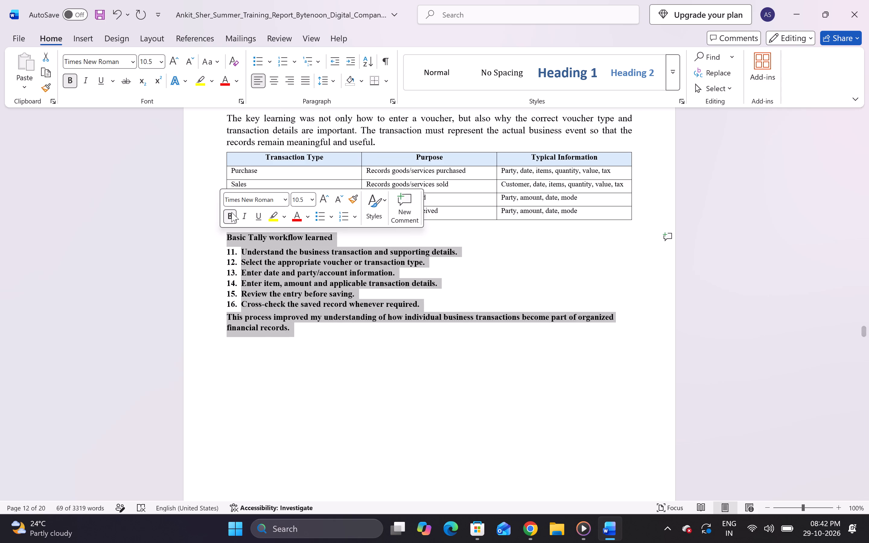
left_click(231, 212)
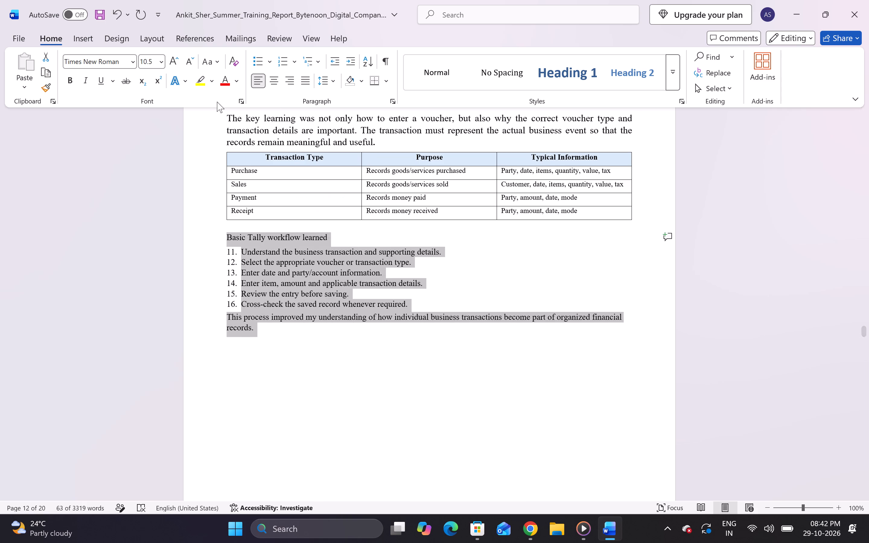
double_click(180, 59)
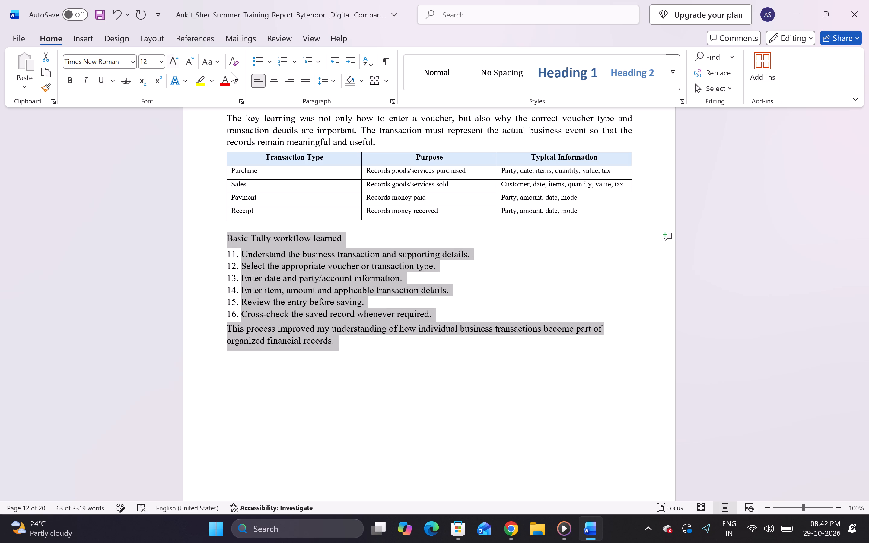
left_click(309, 83)
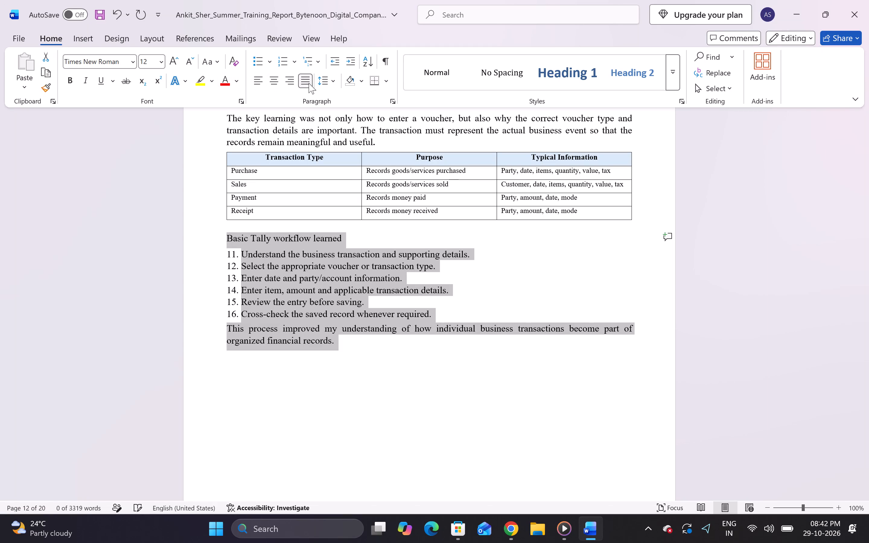
left_click(353, 446)
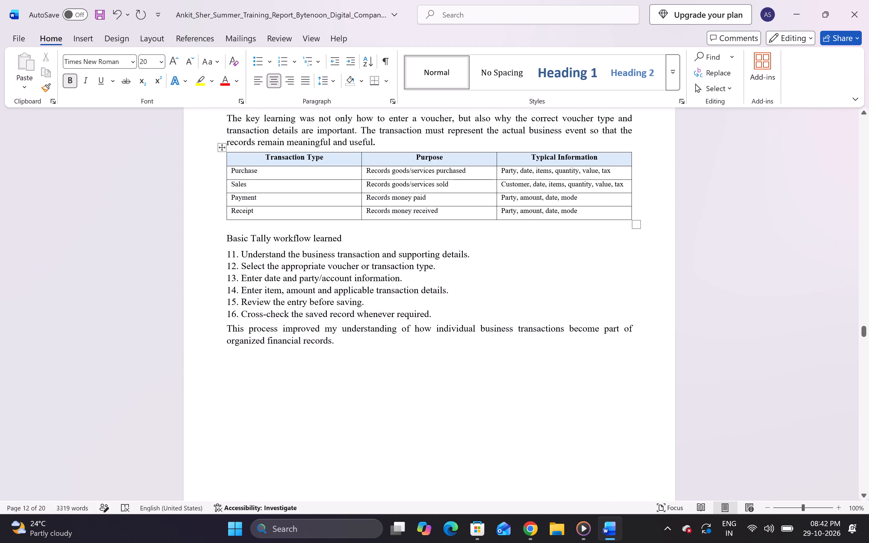
Increase the font size of the whole Transaction Type, Purpose and Typical Information table, including its header row, to 11 pt.
left_click(615, 256)
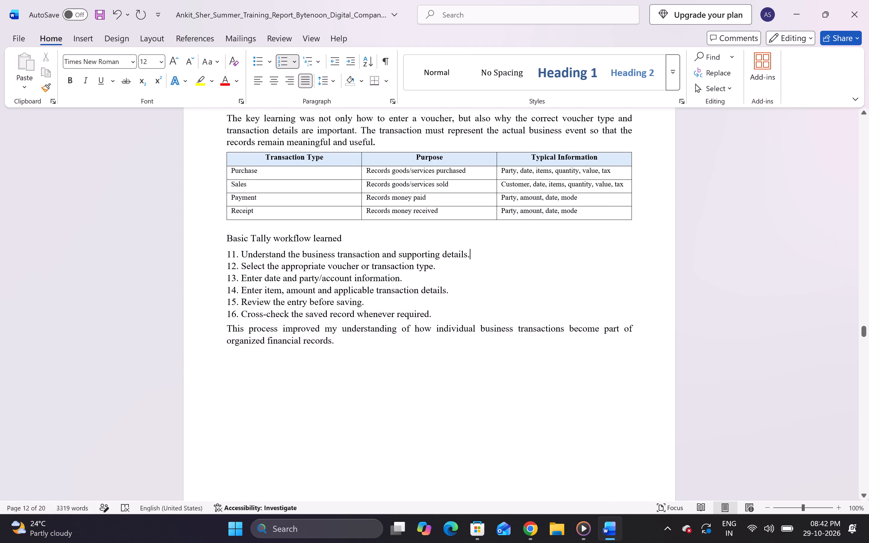
left_click_drag(650, 213, 352, 186)
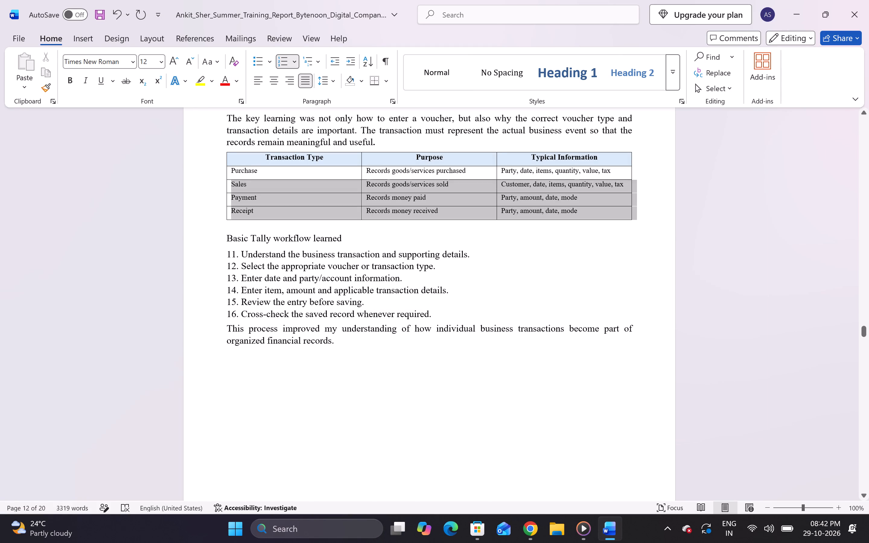
left_click_drag(352, 186, 318, 158)
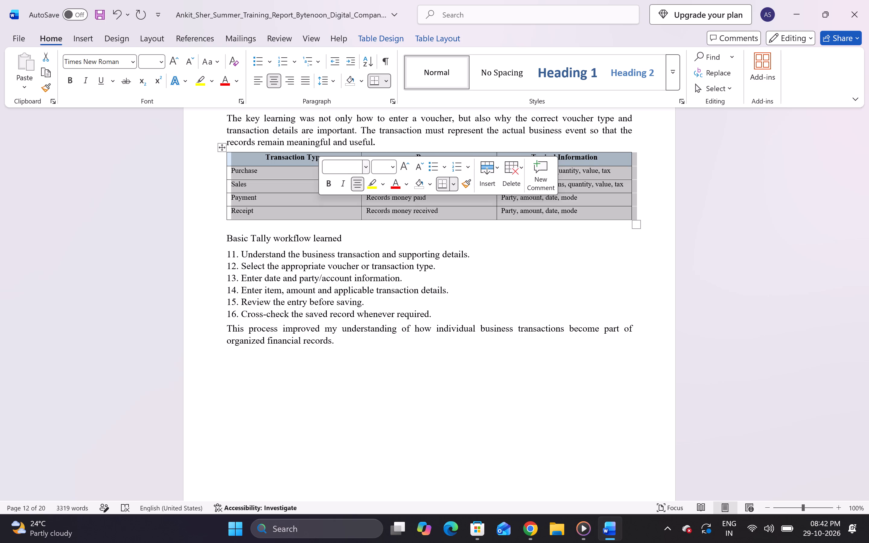
double_click(409, 173)
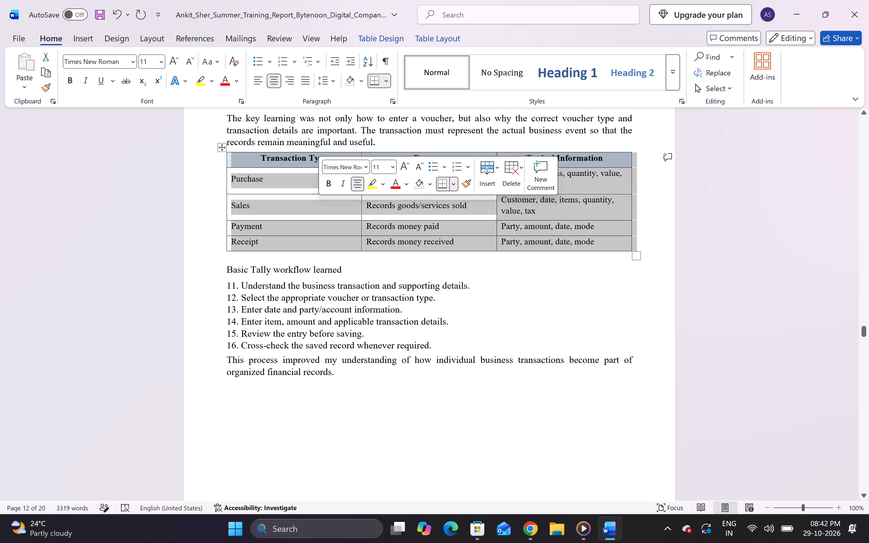
left_click(383, 469)
Format the two opening paragraphs of GST: Concepts and Practical Exposure above the table as non-bold, justified 12 pt text.
scroll(383, 469, "down", 3)
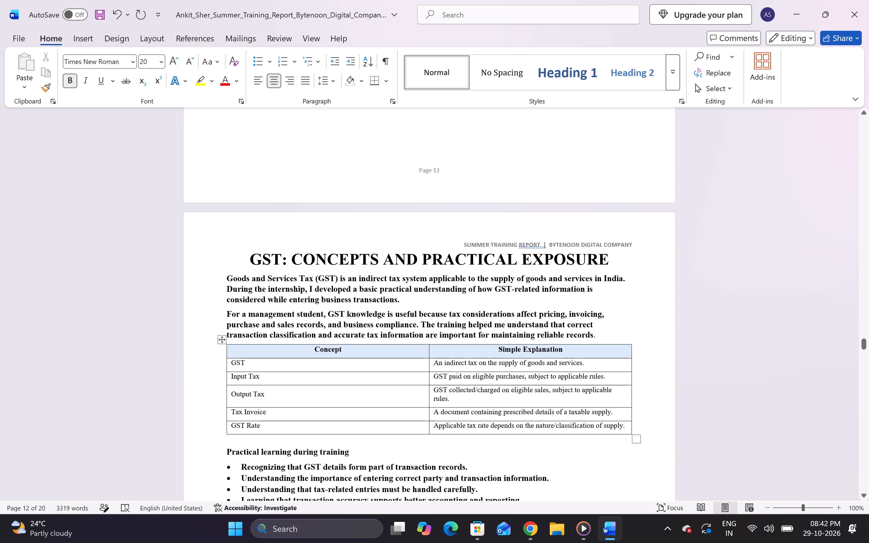
left_click_drag(225, 278, 445, 305)
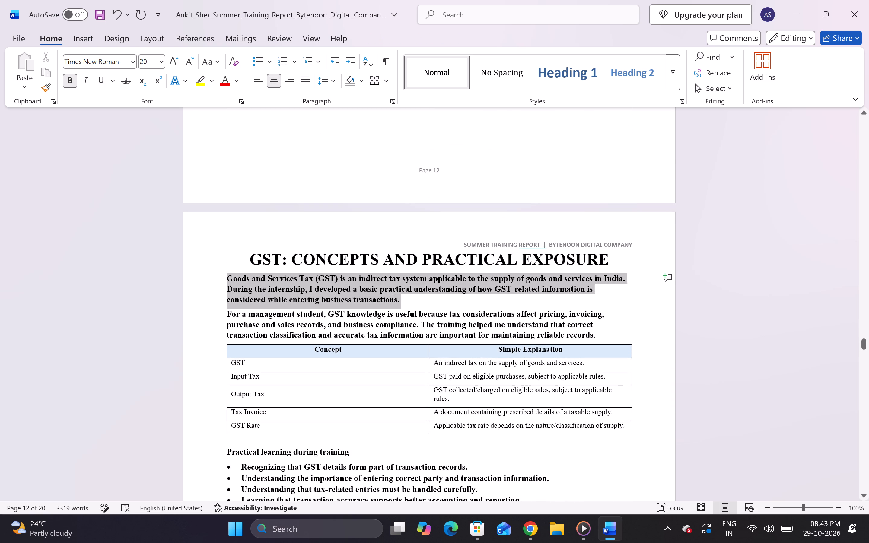
left_click_drag(445, 305, 586, 339)
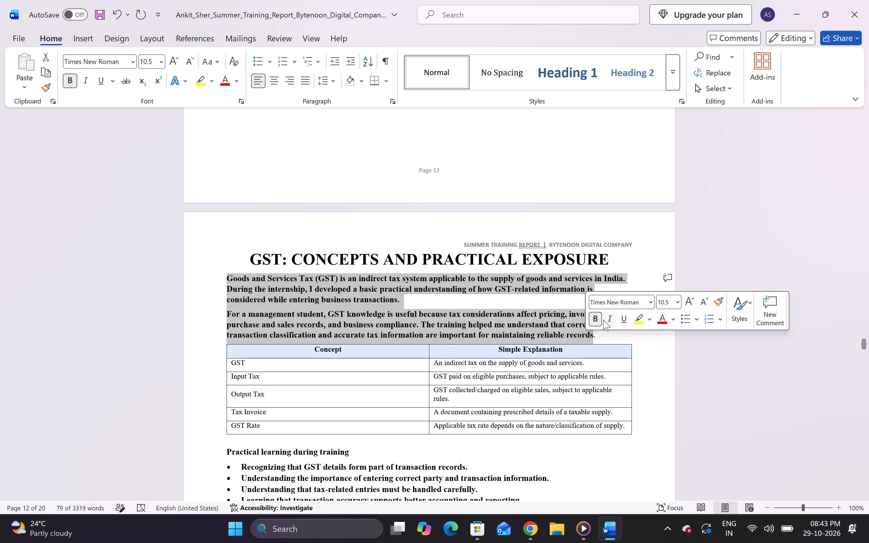
left_click(597, 319)
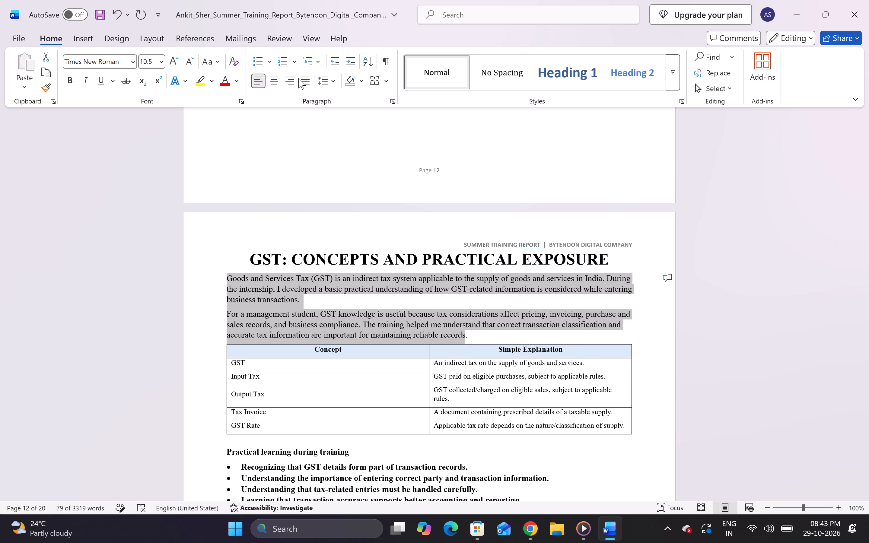
left_click(298, 78)
double_click(178, 58)
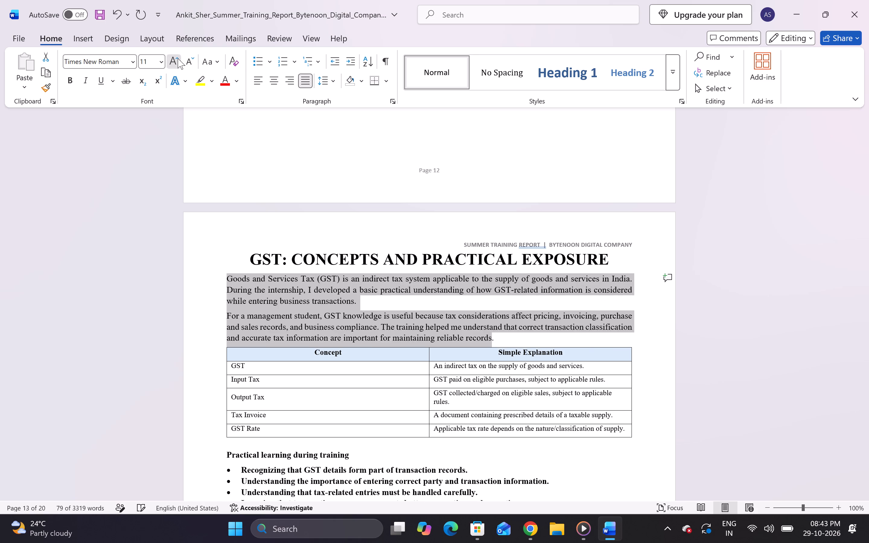
left_click(211, 354)
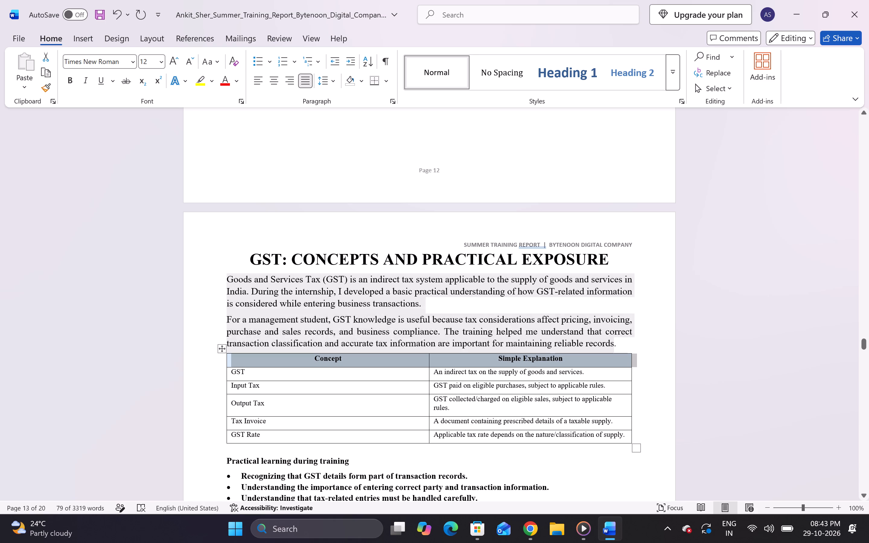
Format the Practical learning during training subheading, bullet list and closing note together as non-bold, justified 12 pt text.
scroll(399, 473, "down", 1)
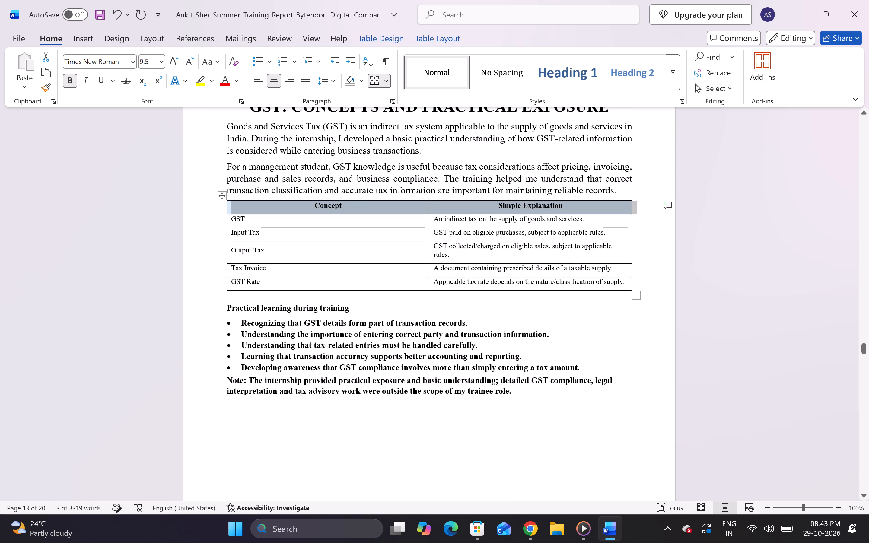
left_click_drag(514, 390, 211, 304)
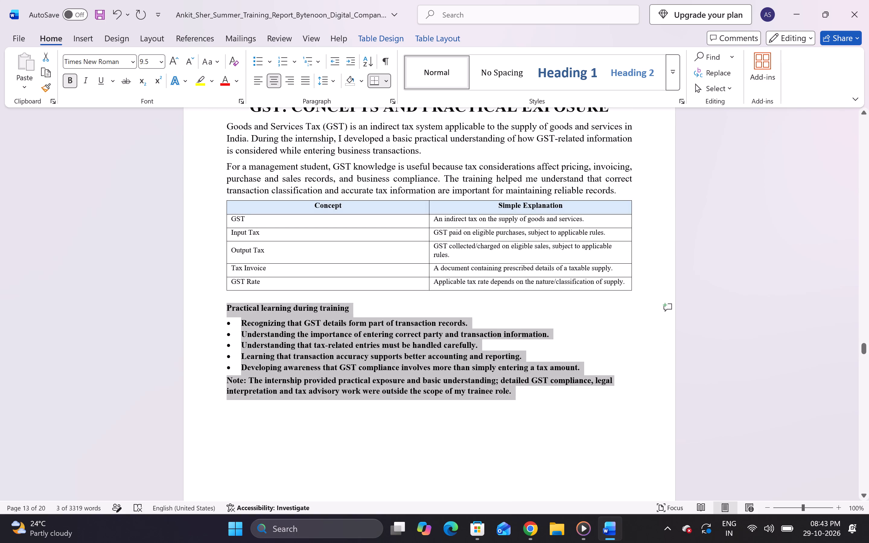
left_click_drag(211, 304, 214, 304)
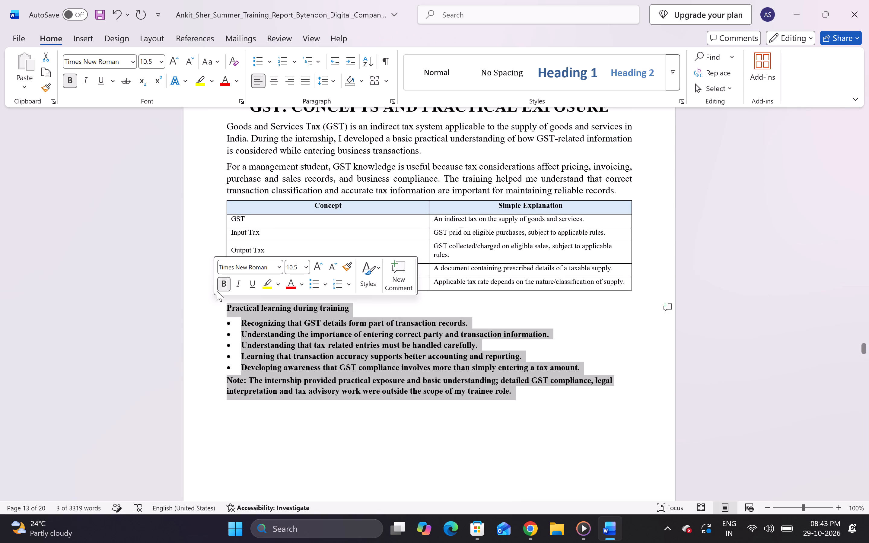
left_click(218, 287)
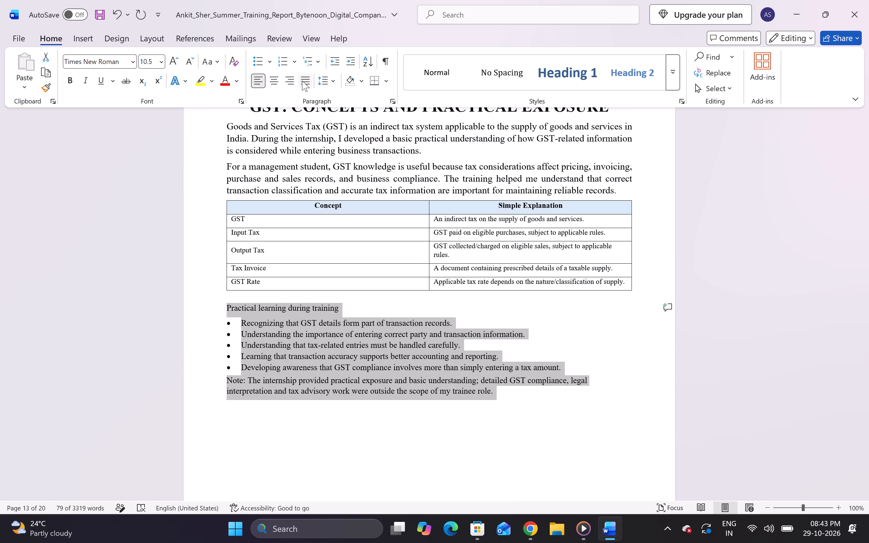
left_click(301, 83)
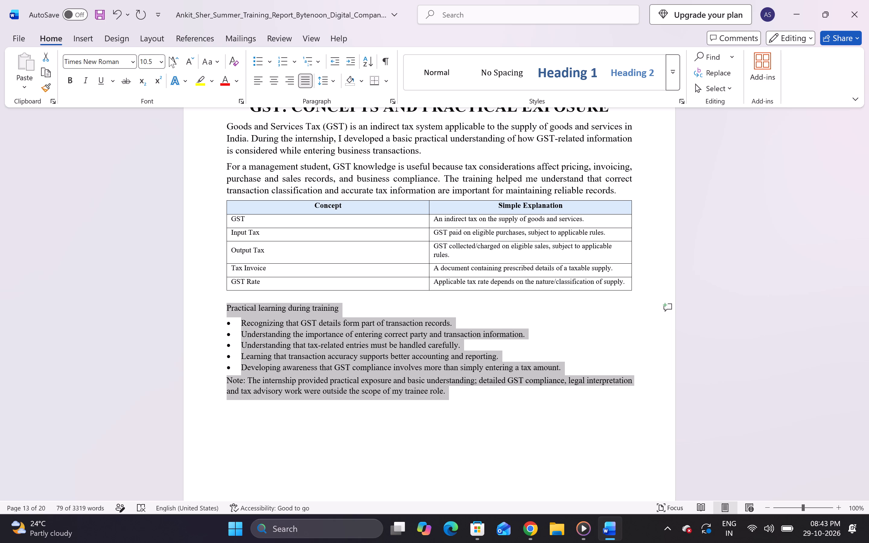
double_click(169, 57)
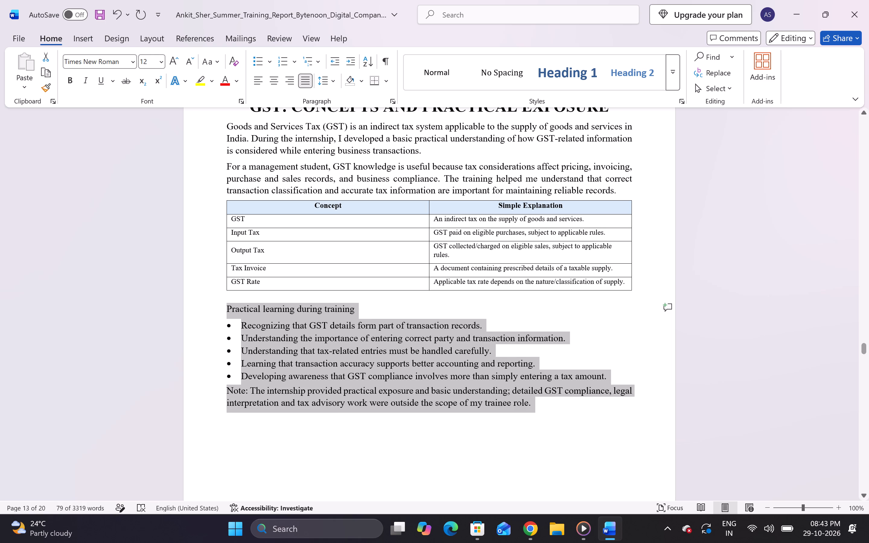
Increase the font size of the whole Concept and Simple Explanation table, including its header row, to 11 pt.
left_click_drag(221, 197, 381, 241)
left_click(650, 287)
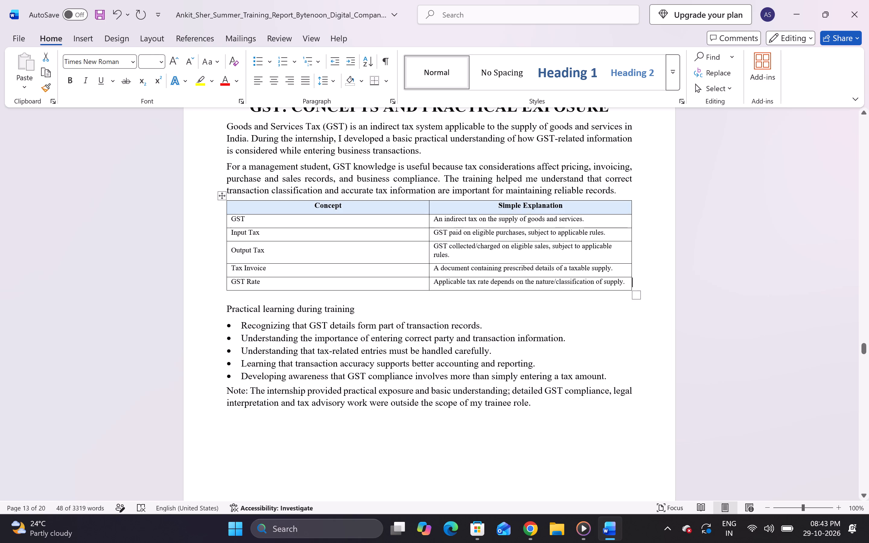
left_click_drag(650, 287, 306, 218)
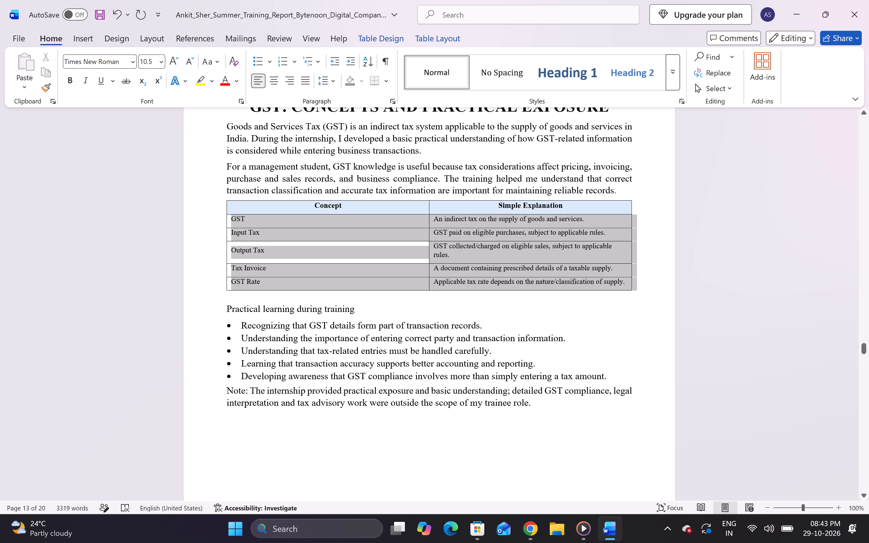
left_click_drag(306, 218, 303, 206)
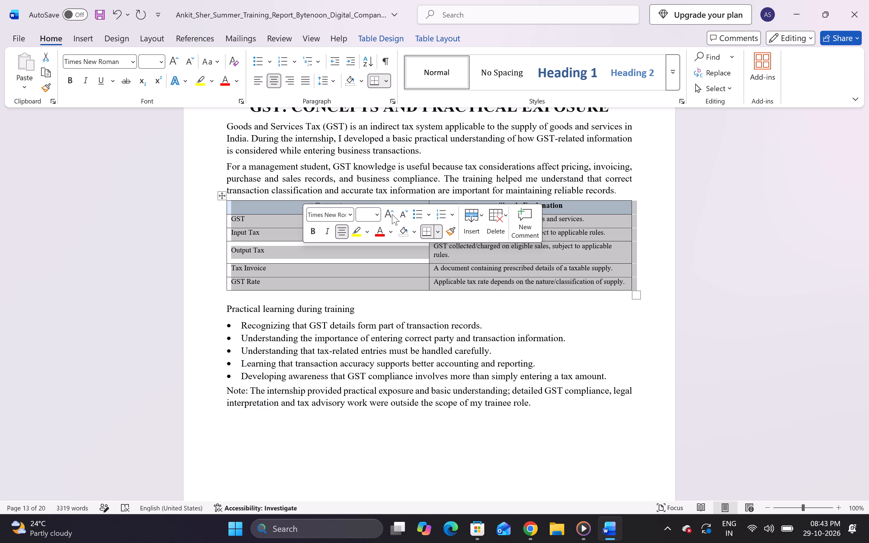
double_click(392, 214)
left_click(365, 474)
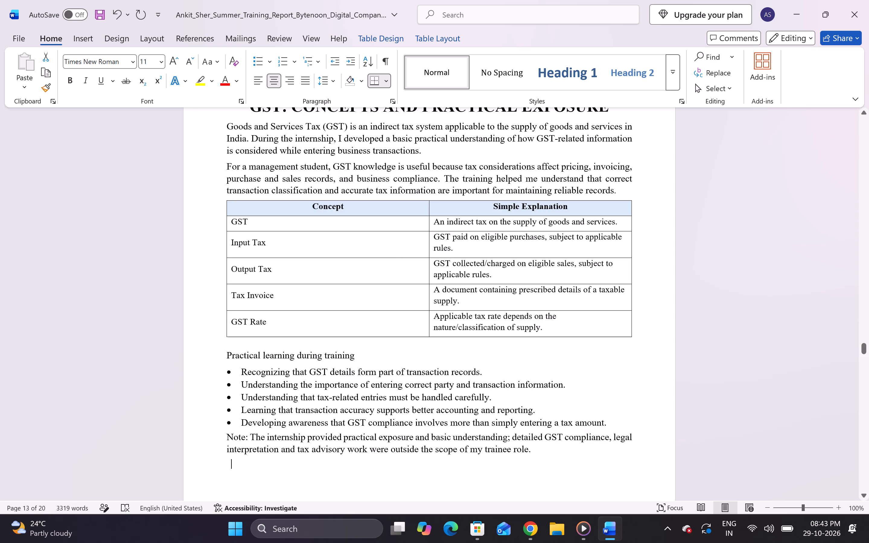
Format everything under Business Data Entry Process as non-bold, justified text, with paragraphs and bullets at 12 pt and the table at 11 pt.
scroll(365, 474, "down", 4)
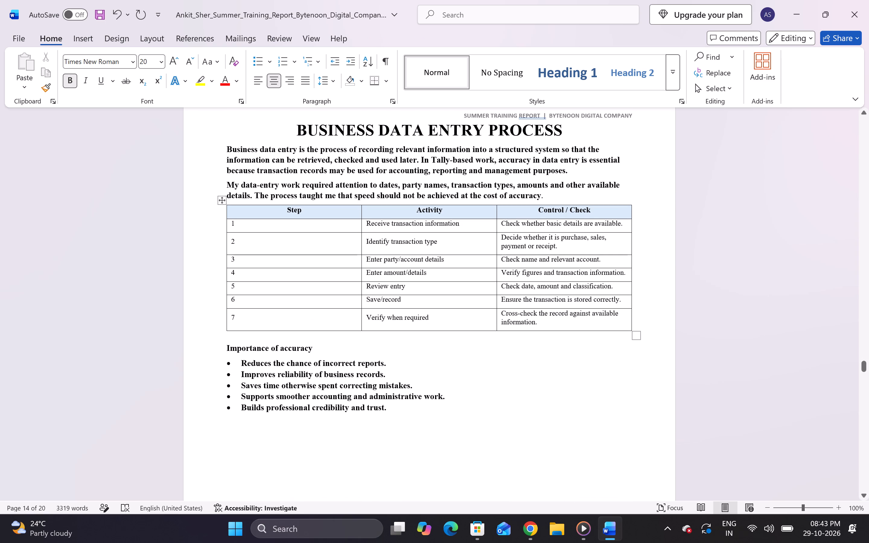
left_click_drag(394, 411, 230, 199)
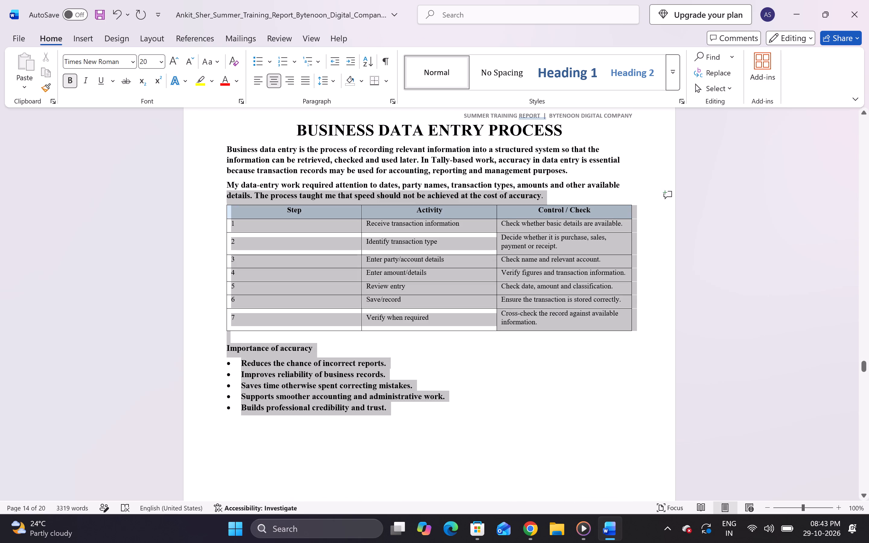
left_click_drag(230, 199, 223, 145)
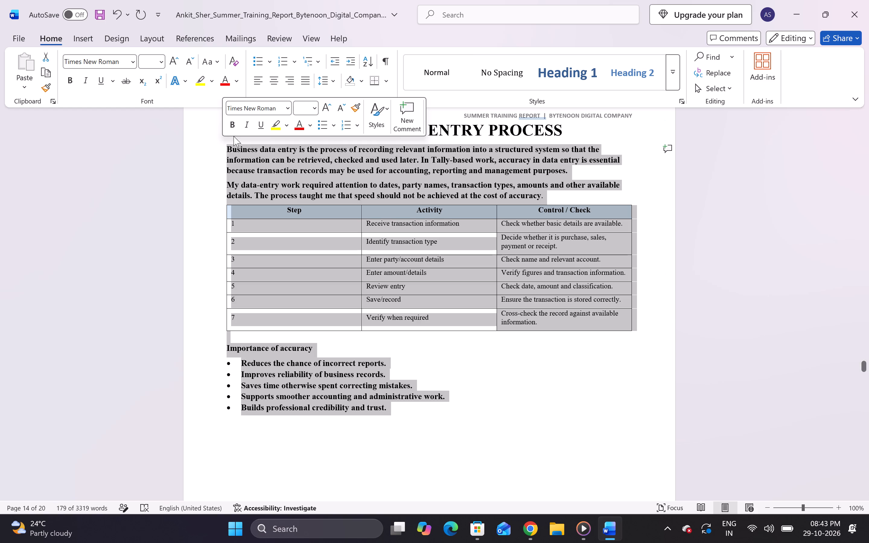
left_click(230, 125)
left_click(230, 125)
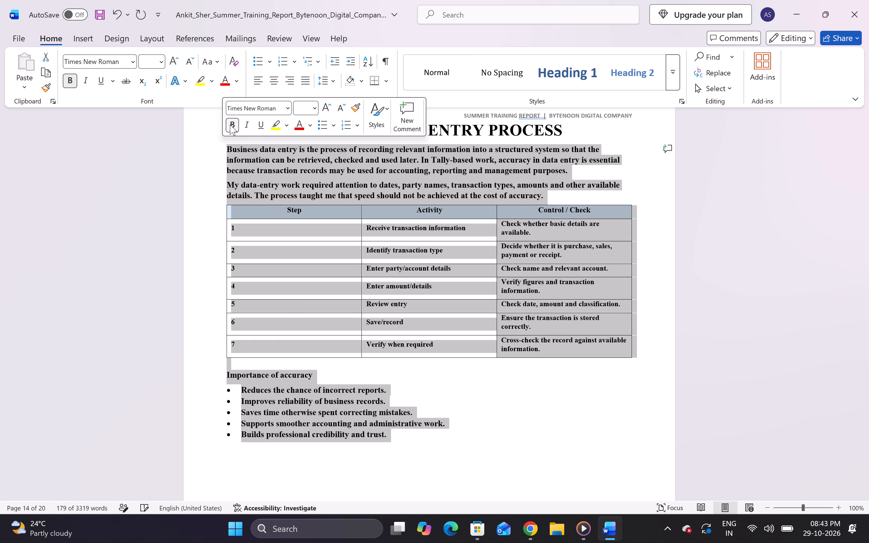
left_click(230, 125)
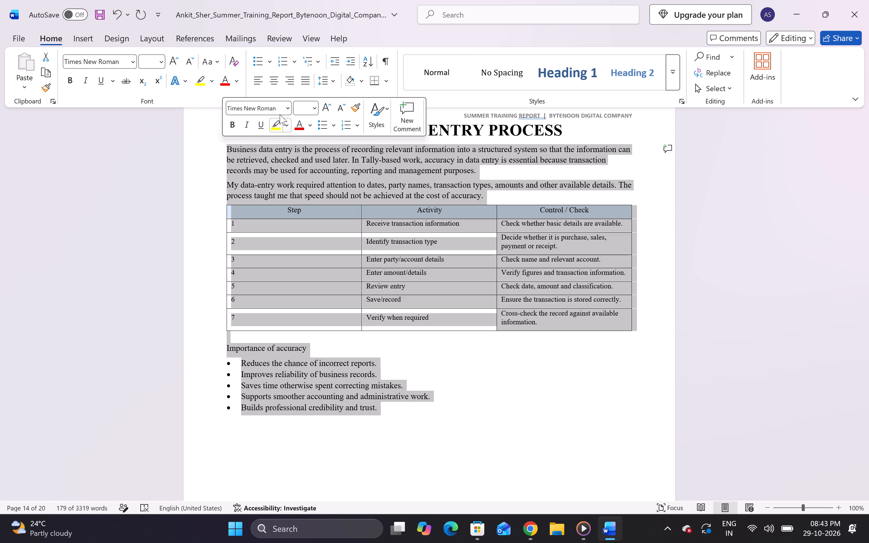
double_click(180, 55)
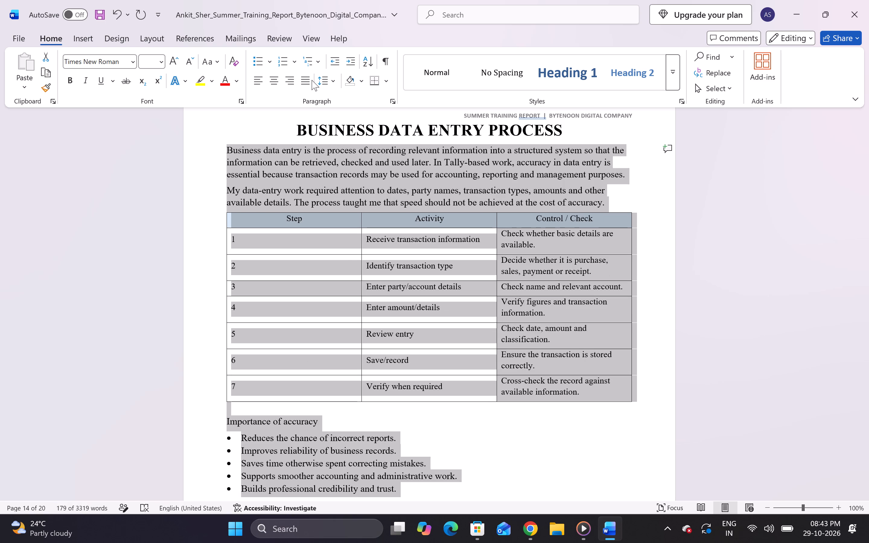
left_click(307, 81)
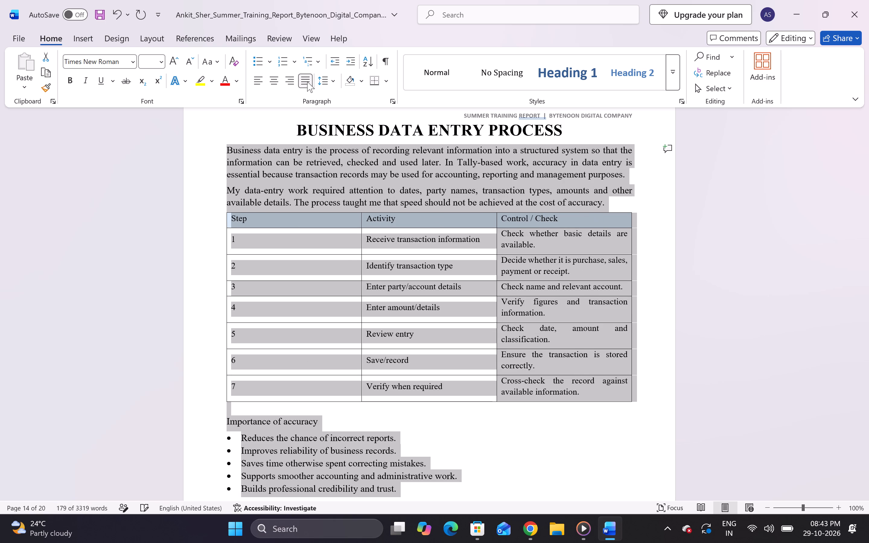
scroll(503, 449, "down", 1)
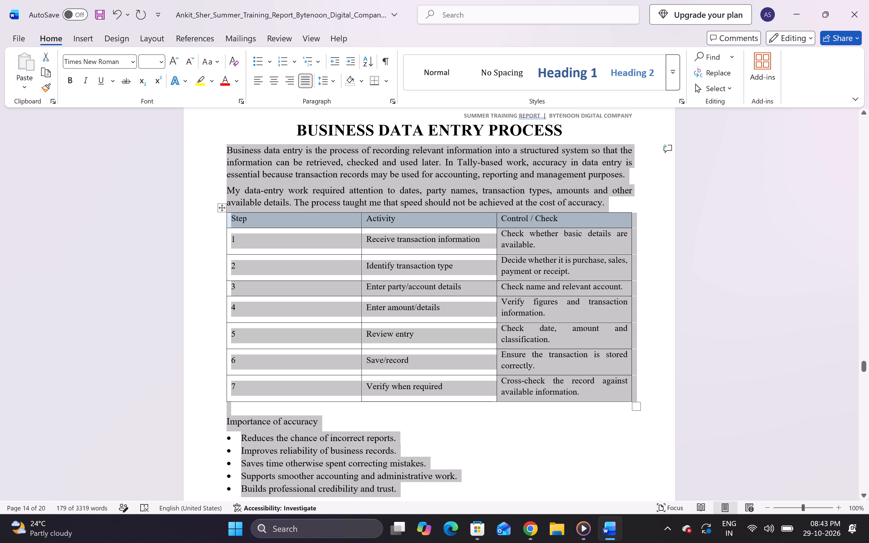
scroll(503, 449, "down", 1)
left_click(503, 449)
Format everything under Purchase & Sales Entries as non-bold, justified text, with paragraphs and bullets at 12 pt and the table at 11 pt.
scroll(503, 449, "down", 2)
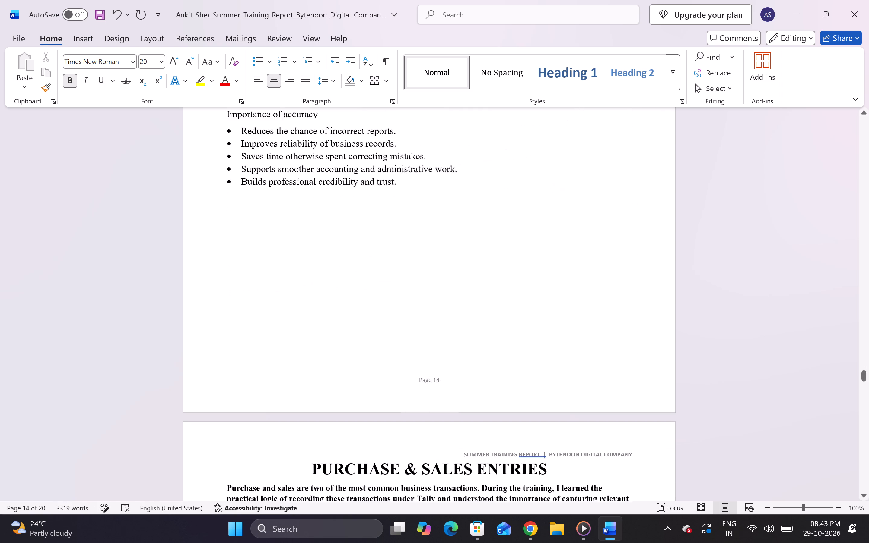
scroll(503, 449, "down", 4)
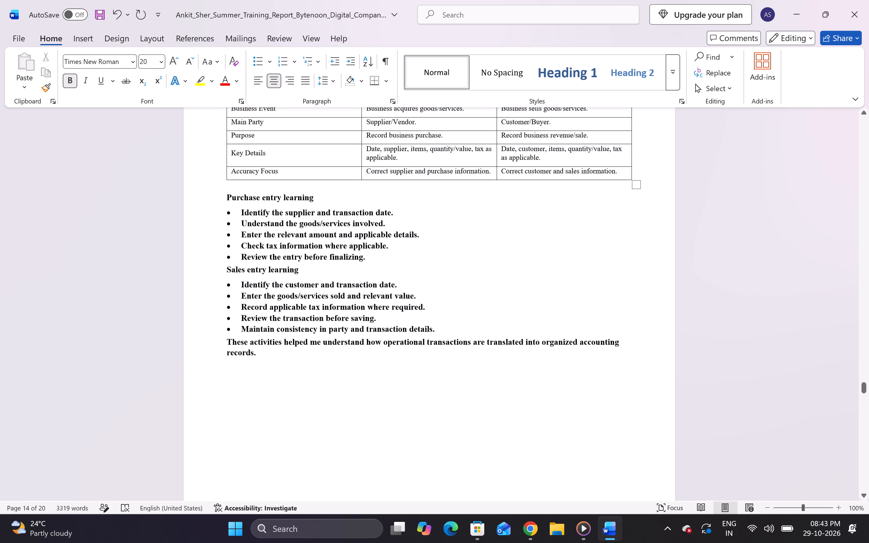
scroll(503, 449, "down", 1)
left_click_drag(260, 358, 202, 223)
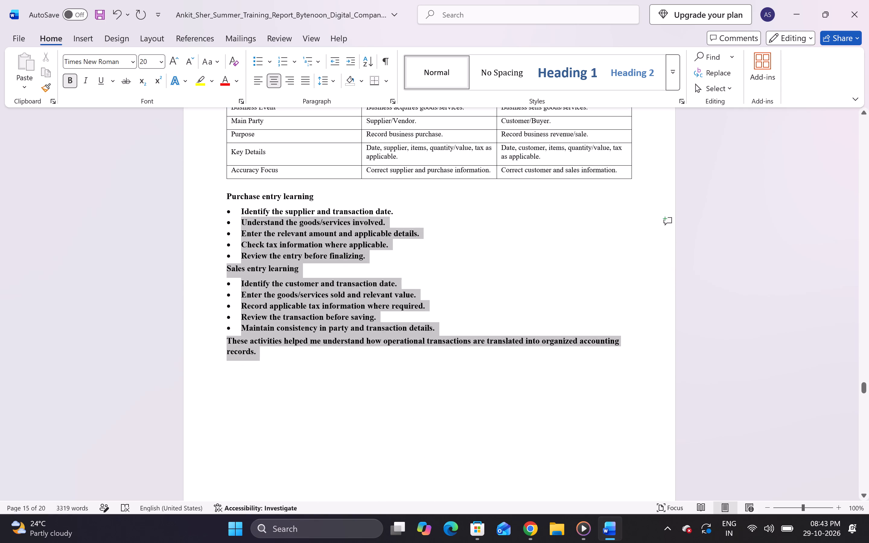
left_click_drag(202, 223, 196, 322)
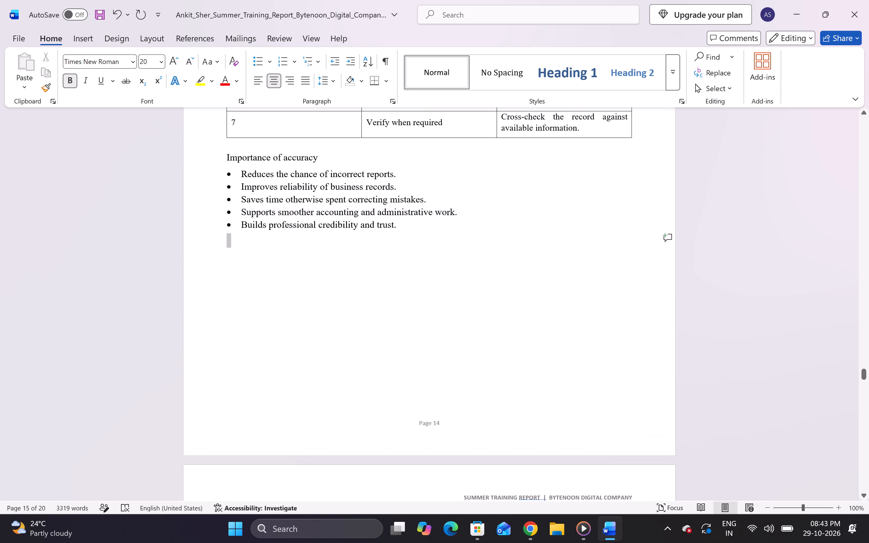
left_click_drag(196, 322, 198, 287)
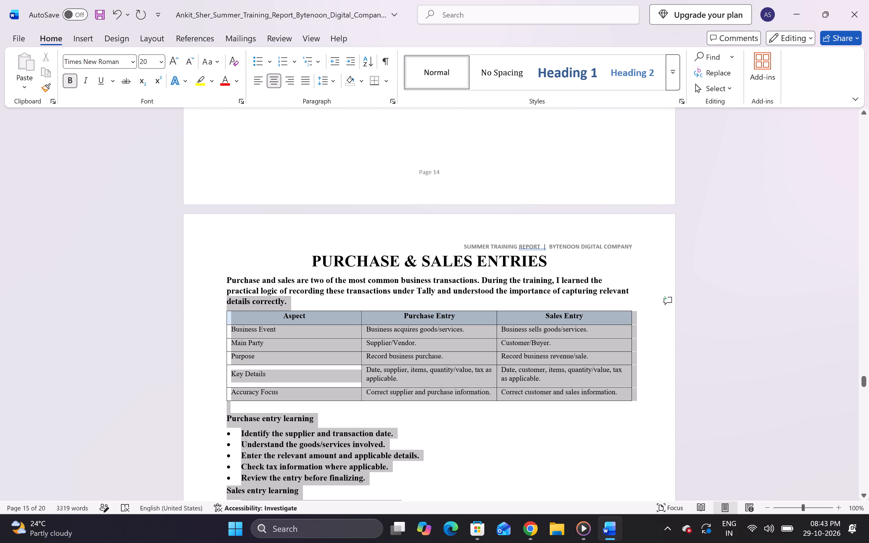
left_click_drag(198, 287, 197, 281)
left_click(210, 260)
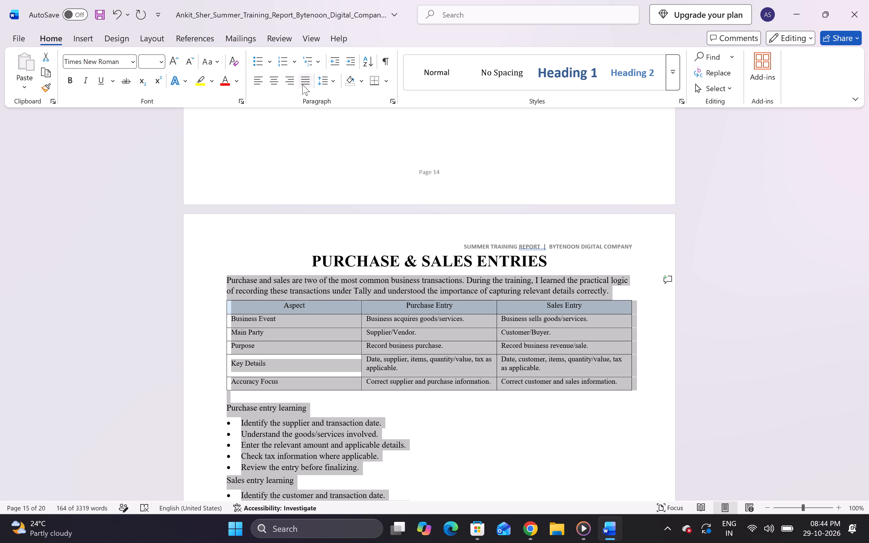
left_click(304, 81)
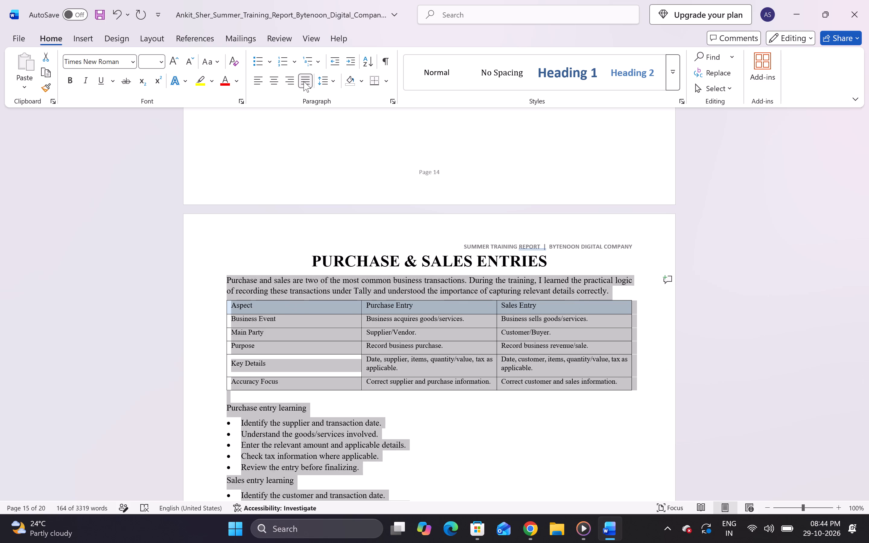
double_click(174, 62)
Format everything under Payment & Receipt Entries as non-bold, justified text, with paragraphs and lists at 12 pt and the table at 11 pt.
scroll(237, 179, "down", 4)
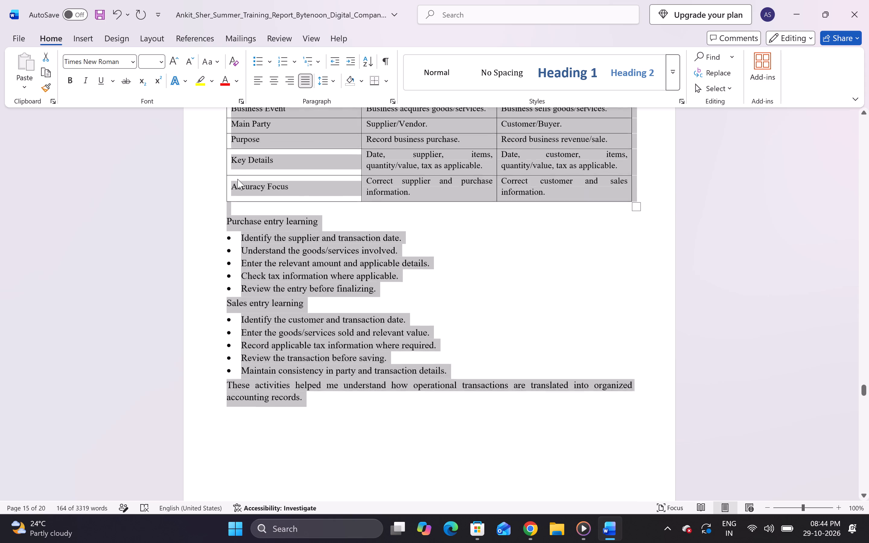
scroll(237, 179, "down", 2)
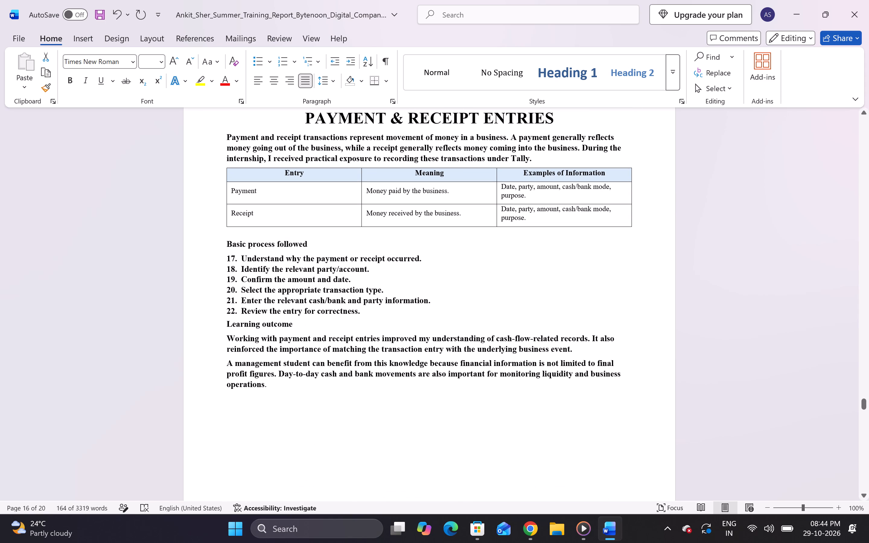
left_click_drag(221, 135, 329, 384)
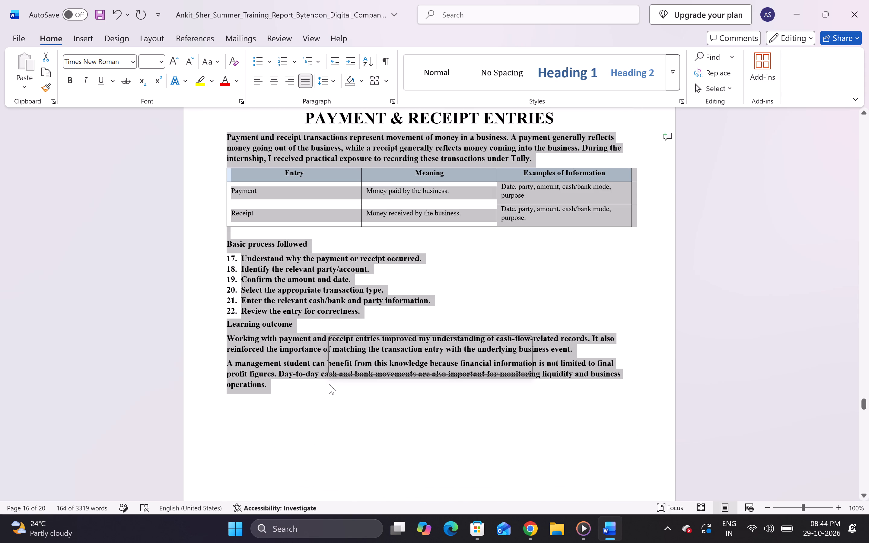
left_click(336, 363)
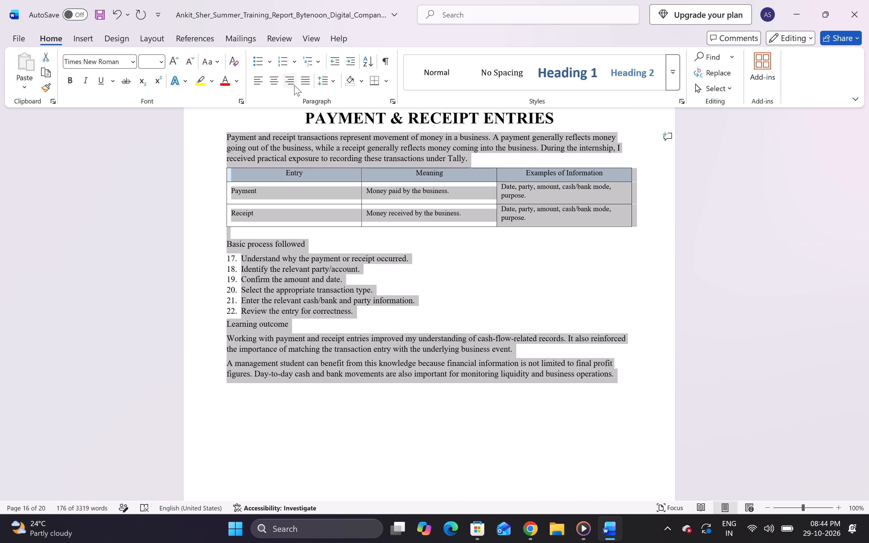
left_click(307, 84)
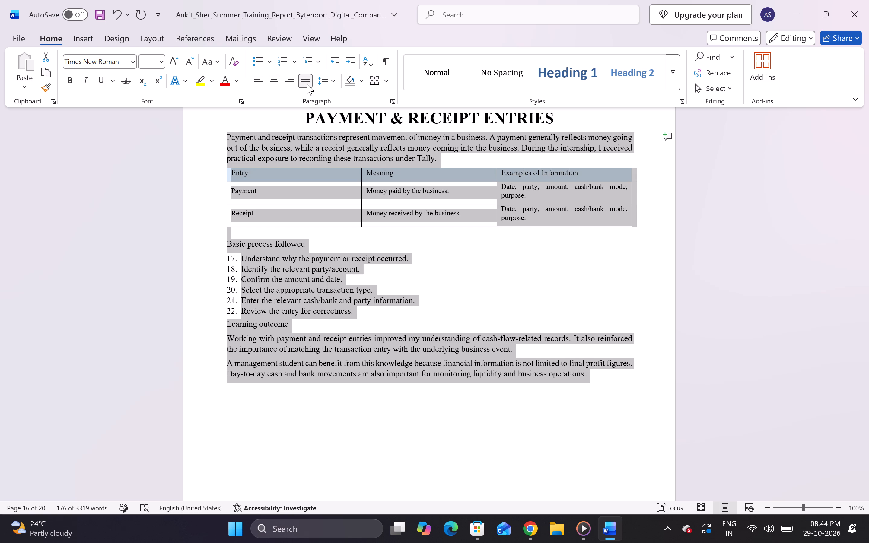
double_click(170, 60)
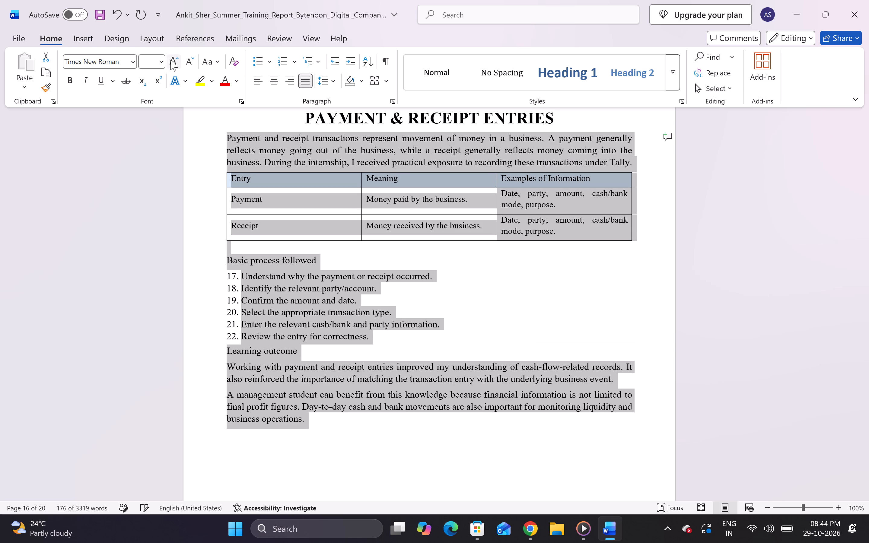
left_click(211, 187)
Format everything under Training Methodology & Work Schedule as non-bold, justified text, with paragraphs and bullets at 12 pt and the table at 11 pt.
scroll(211, 187, "down", 3)
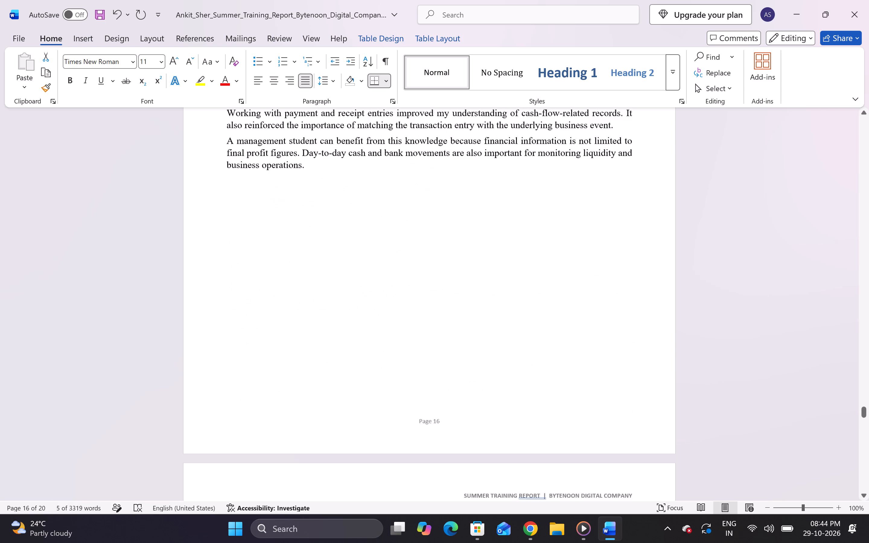
scroll(211, 187, "down", 2)
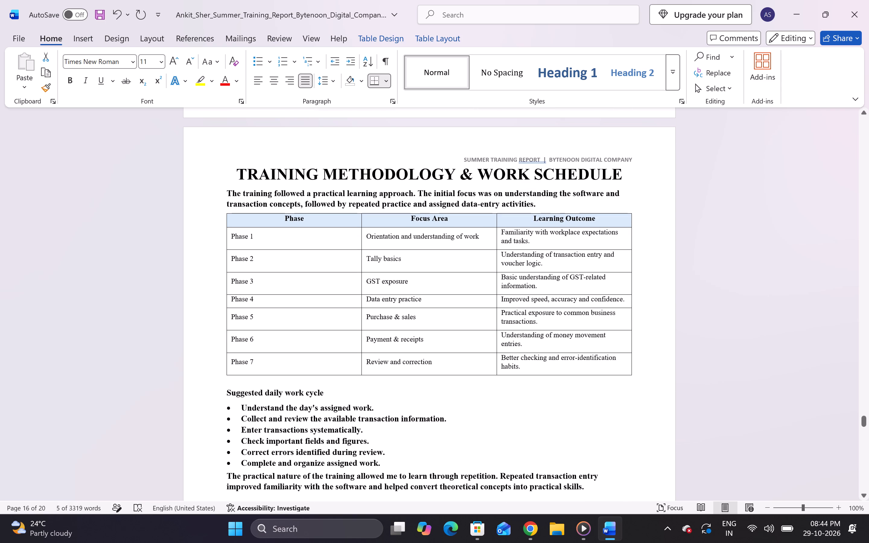
left_click_drag(223, 192, 380, 473)
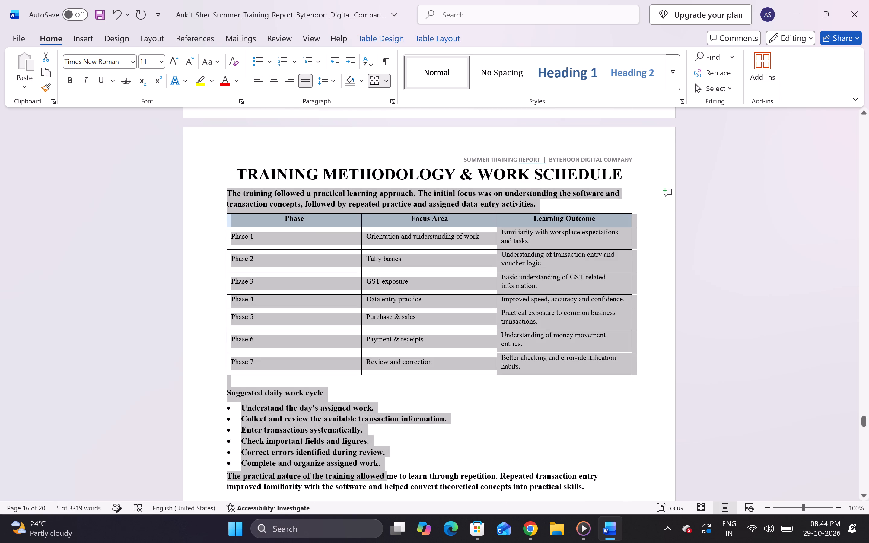
left_click_drag(380, 473, 584, 254)
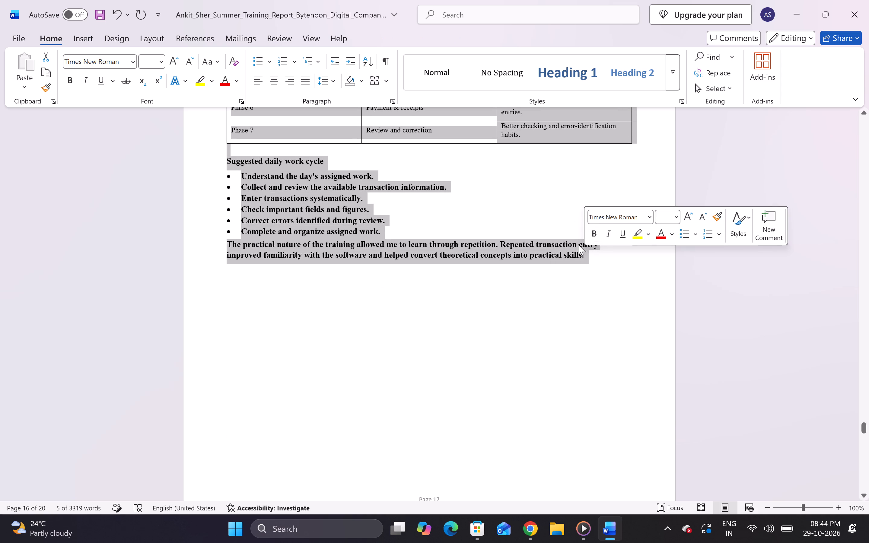
left_click(590, 235)
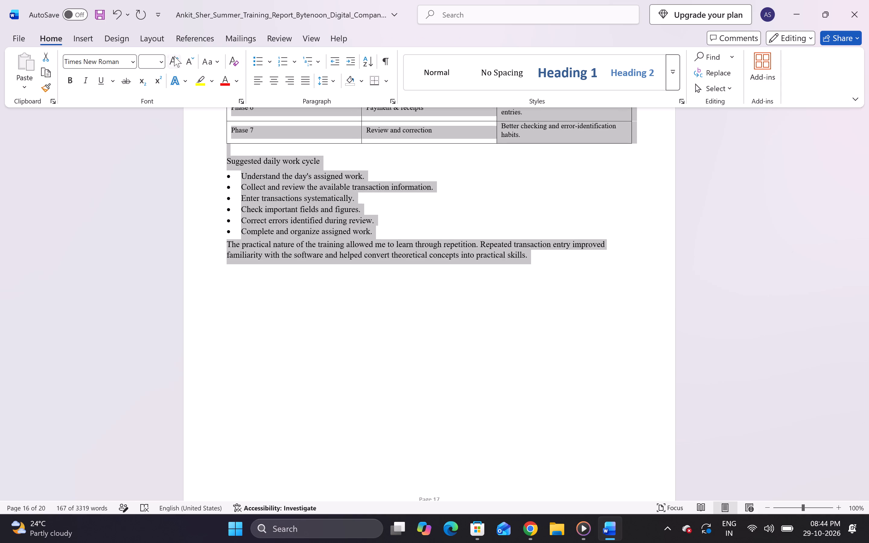
double_click(168, 58)
left_click(301, 75)
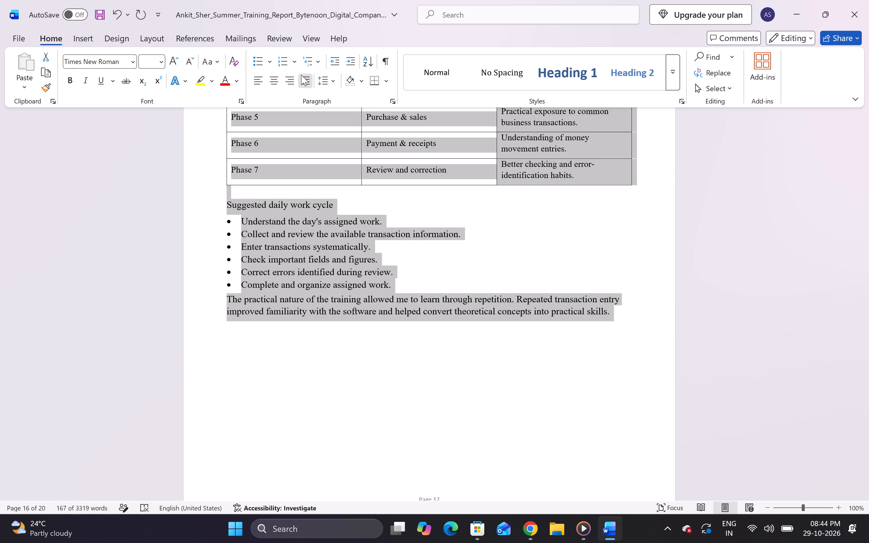
Format everything under Skills, Learning & Challenges as non-bold, justified text, with paragraphs and bullets at 12 pt and the table text two sizes larger.
scroll(298, 325, "down", 4)
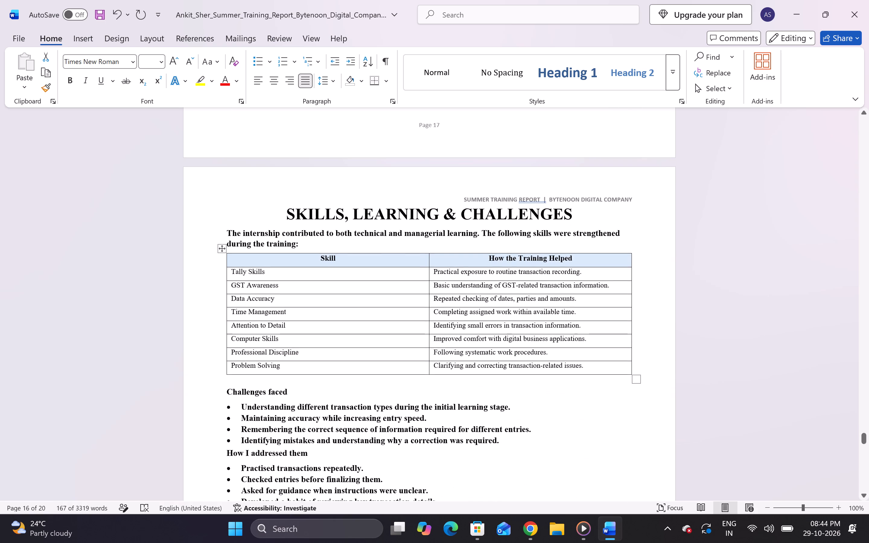
left_click_drag(224, 231, 319, 334)
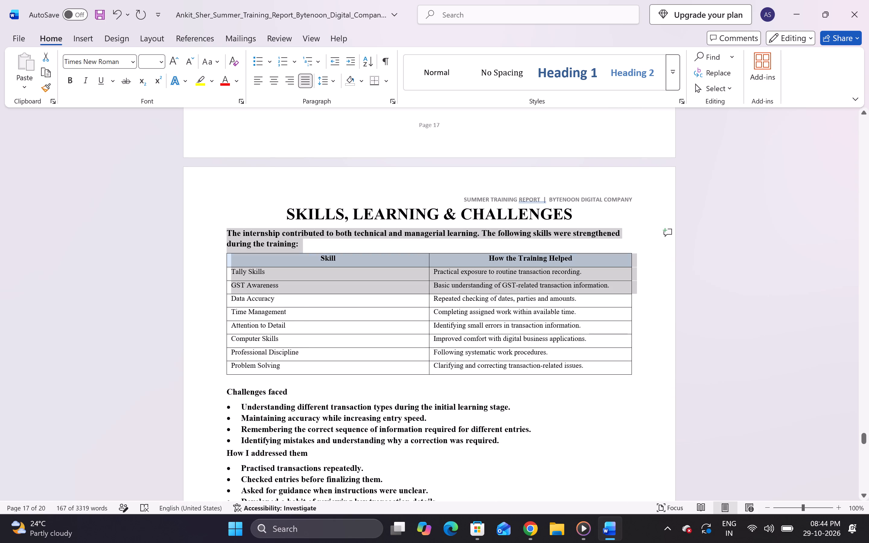
left_click_drag(319, 334, 502, 177)
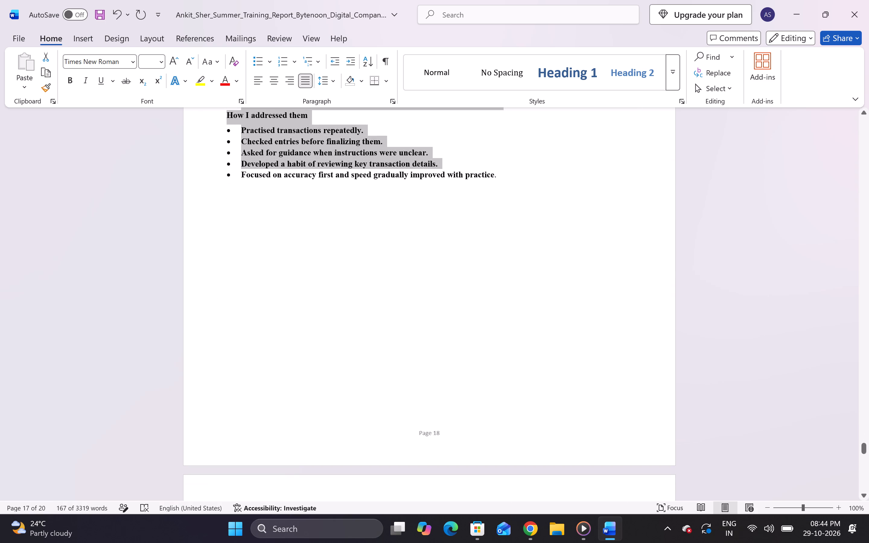
left_click_drag(502, 177, 502, 178)
left_click(516, 159)
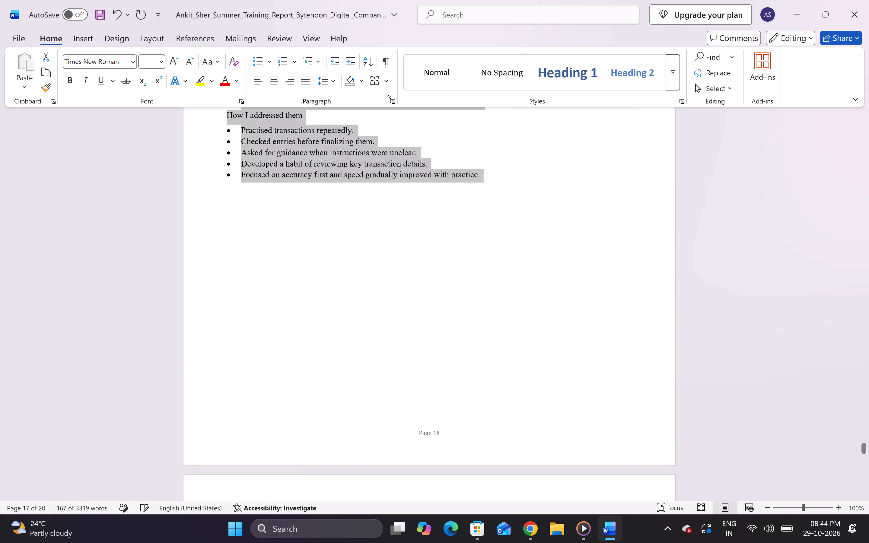
left_click(303, 79)
double_click(172, 61)
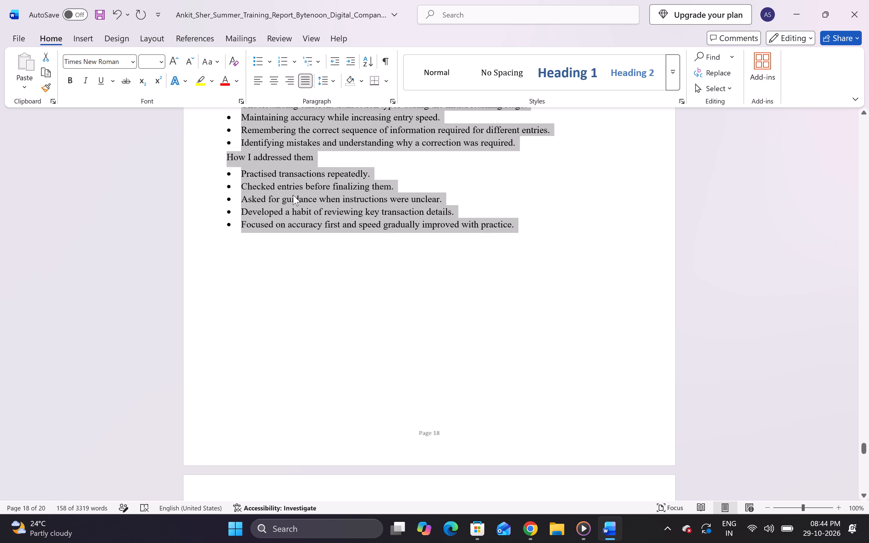
Justify everything under Findings, Suggestions & Future Scope and set it to 12 pt.
scroll(293, 195, "down", 2)
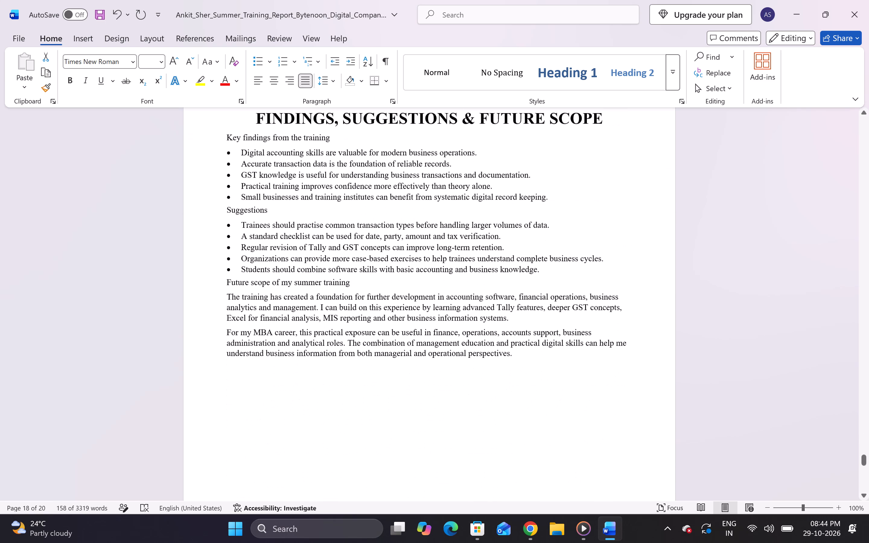
scroll(293, 195, "down", 1)
left_click_drag(225, 127, 406, 255)
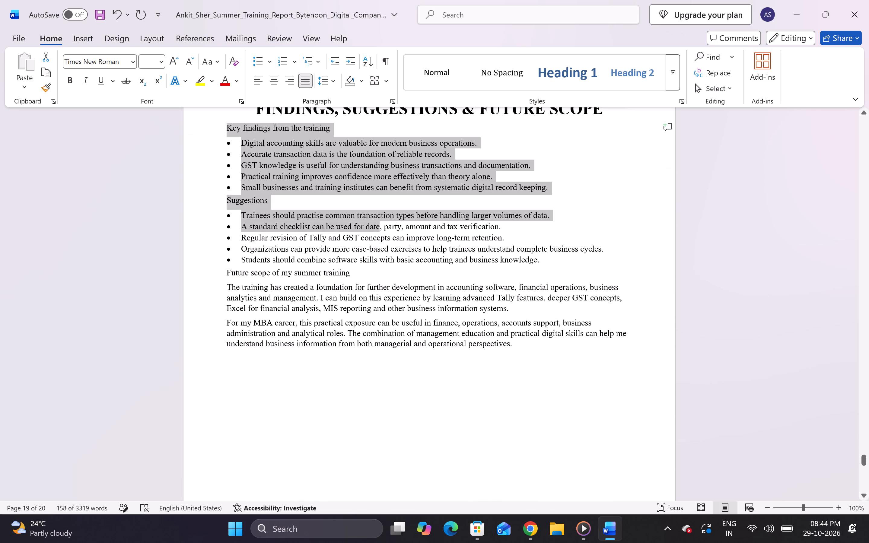
left_click_drag(406, 255, 531, 351)
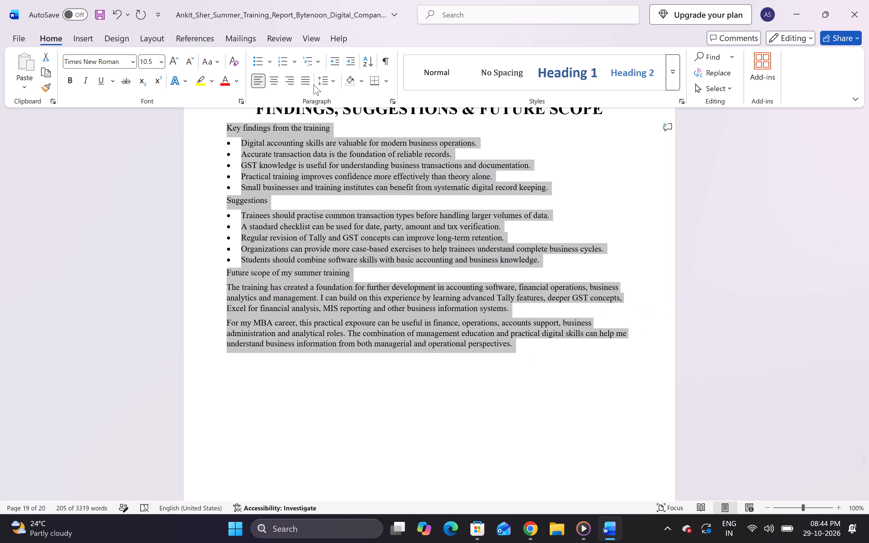
left_click(304, 81)
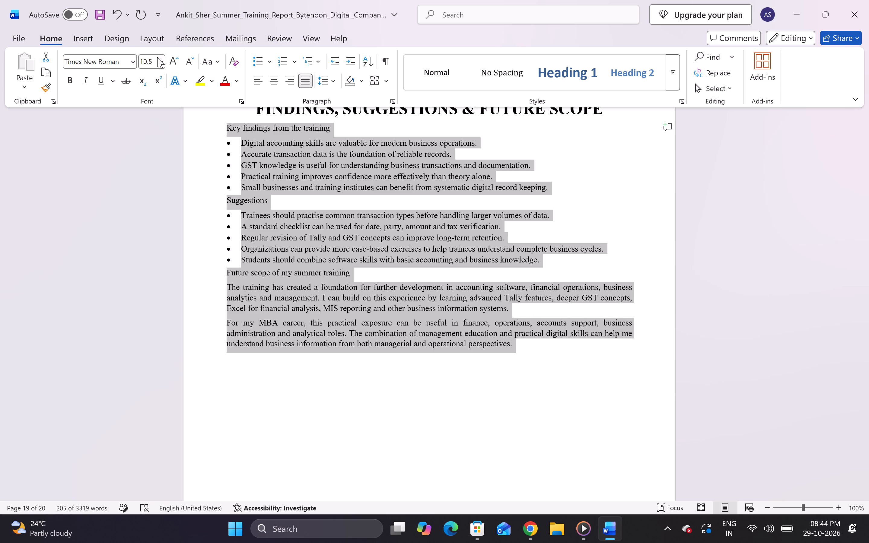
double_click(174, 55)
Format the text under Conclusion & Future Scope, except the END OF REPORT line, as non-bold, justified 12 pt.
scroll(236, 211, "down", 5)
scroll(236, 211, "up", 1)
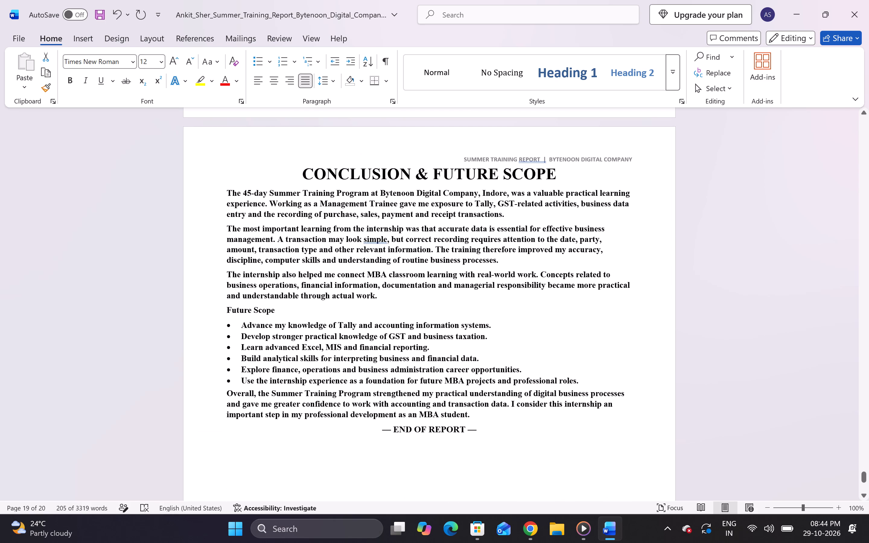
left_click_drag(224, 191, 537, 431)
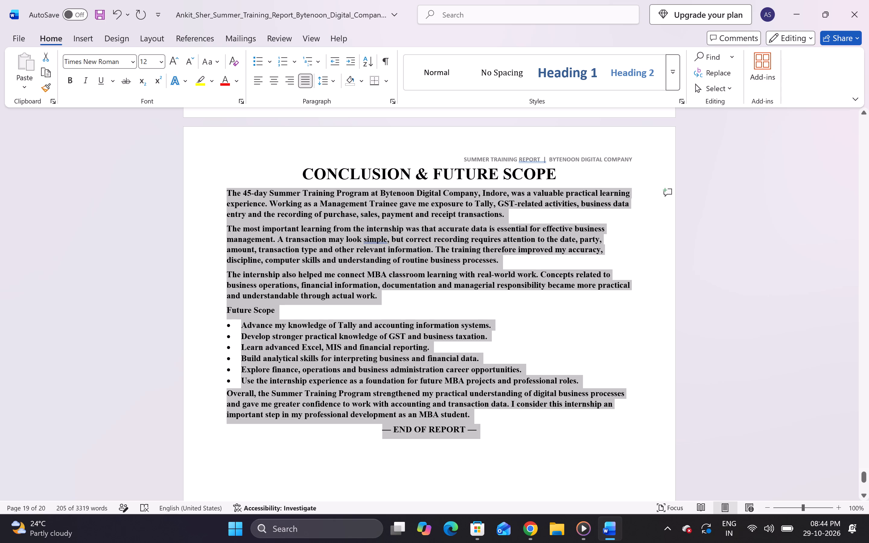
left_click_drag(537, 431, 510, 410)
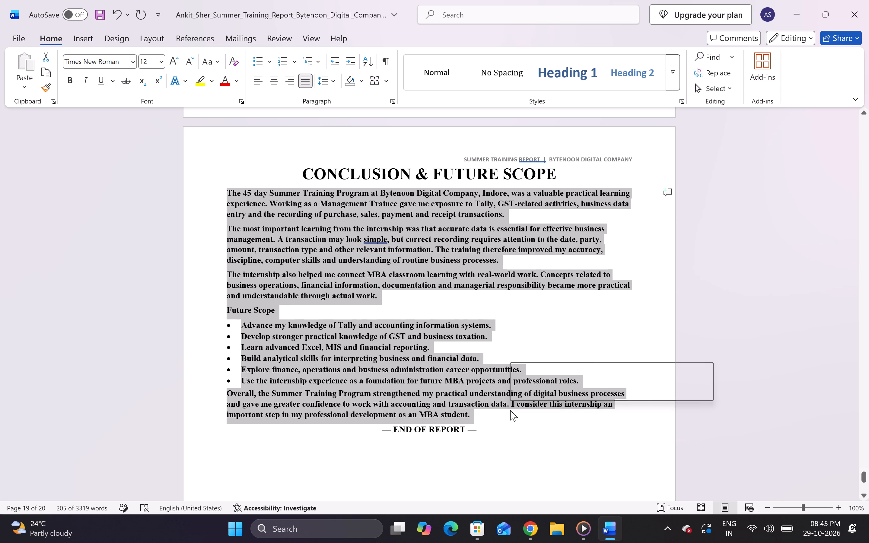
left_click(520, 392)
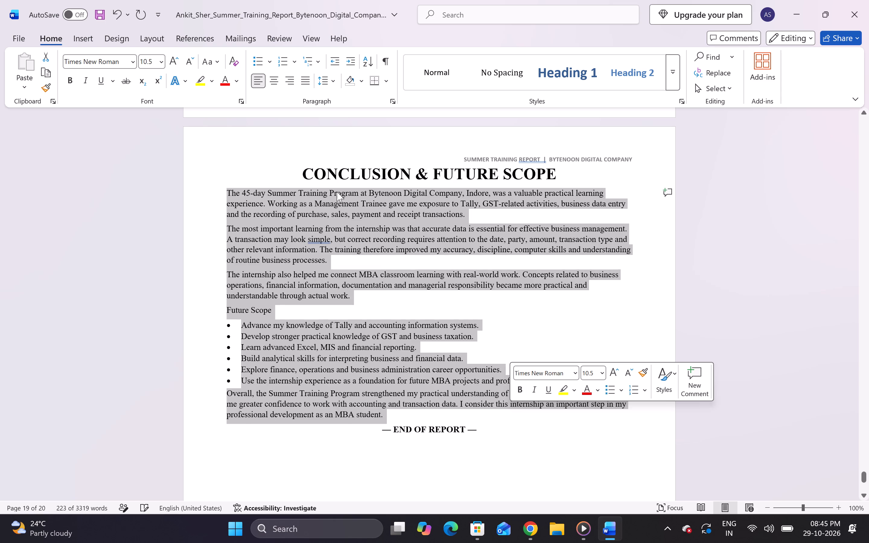
left_click(307, 77)
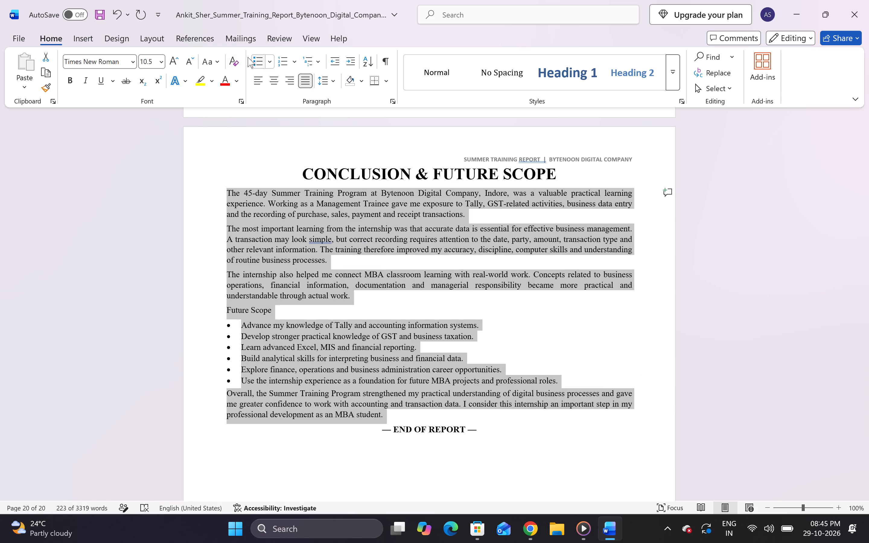
double_click(176, 57)
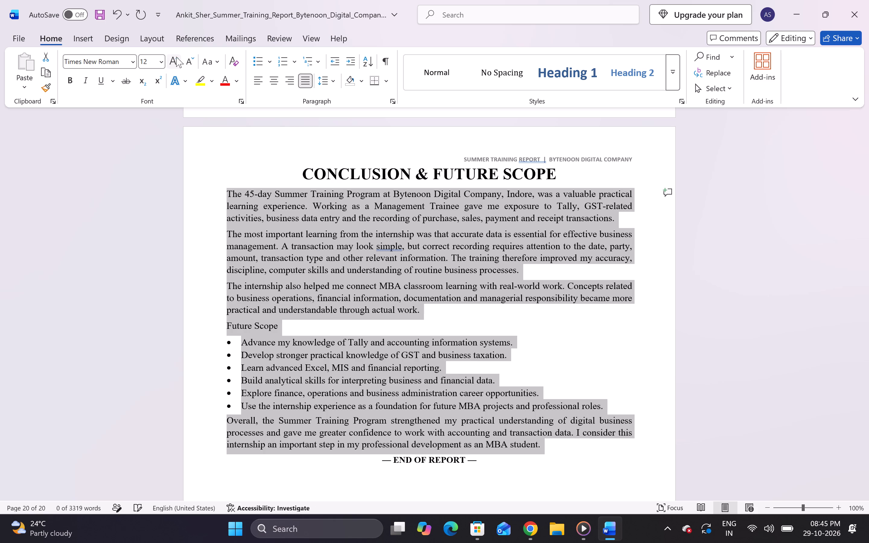
Enlarge the Table of Contents table's text by two sizes, with its entries at 11 pt, and apply justified alignment to the whole table.
scroll(294, 200, "down", 5)
scroll(294, 200, "up", 2)
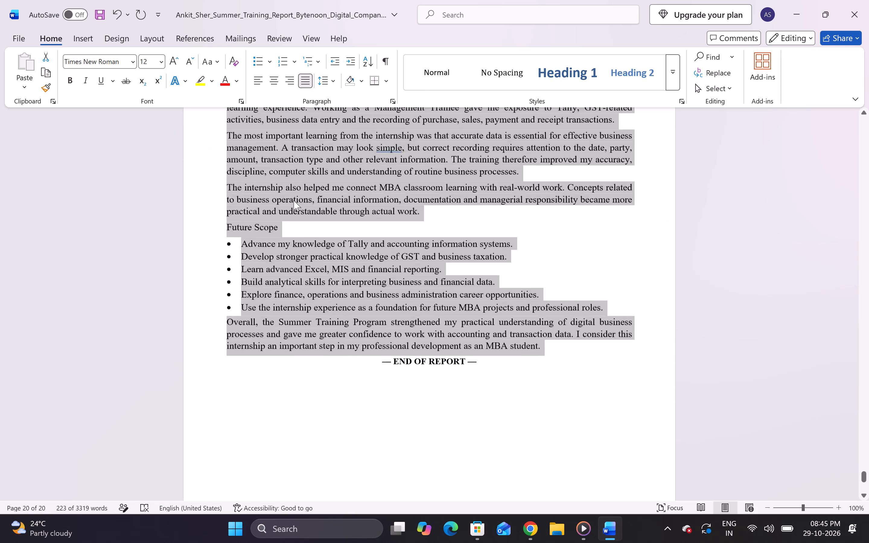
scroll(294, 200, "up", 10)
scroll(294, 200, "up", 11)
scroll(294, 200, "up", 10)
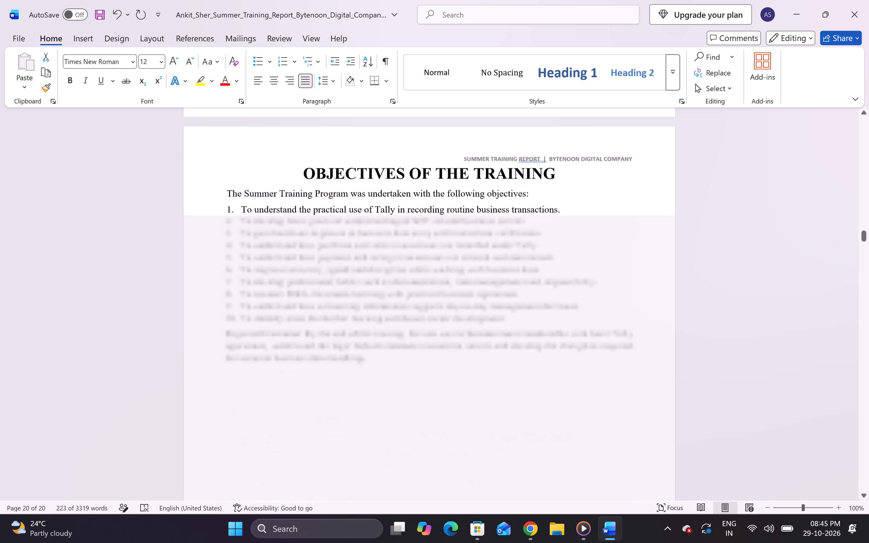
scroll(294, 200, "up", 11)
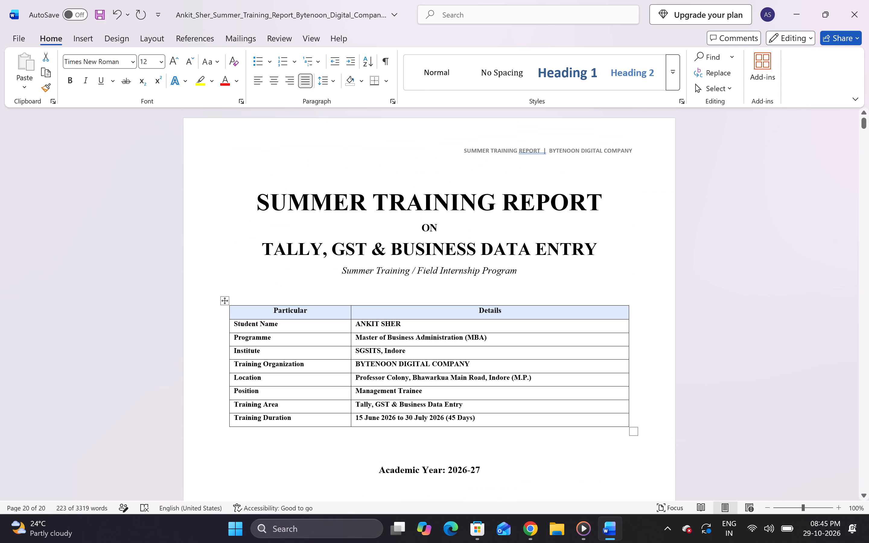
scroll(710, 324, "down", 2)
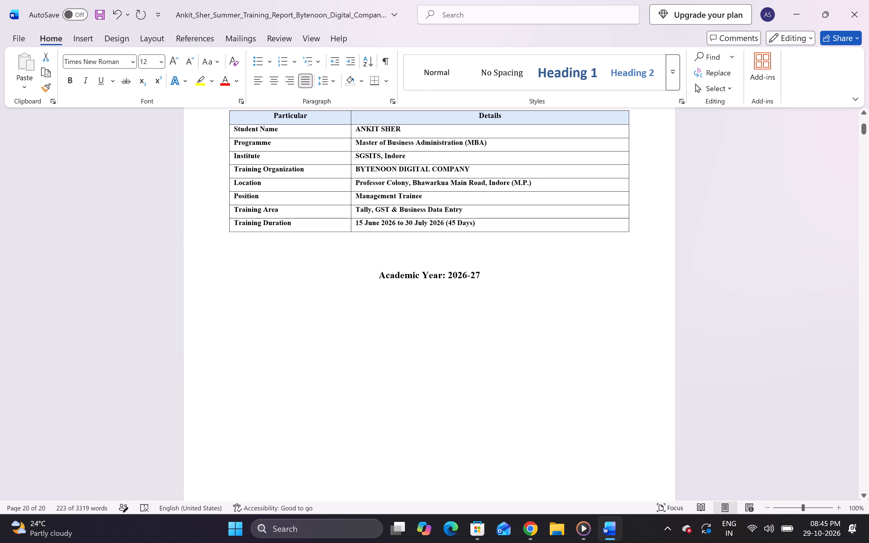
scroll(710, 324, "down", 3)
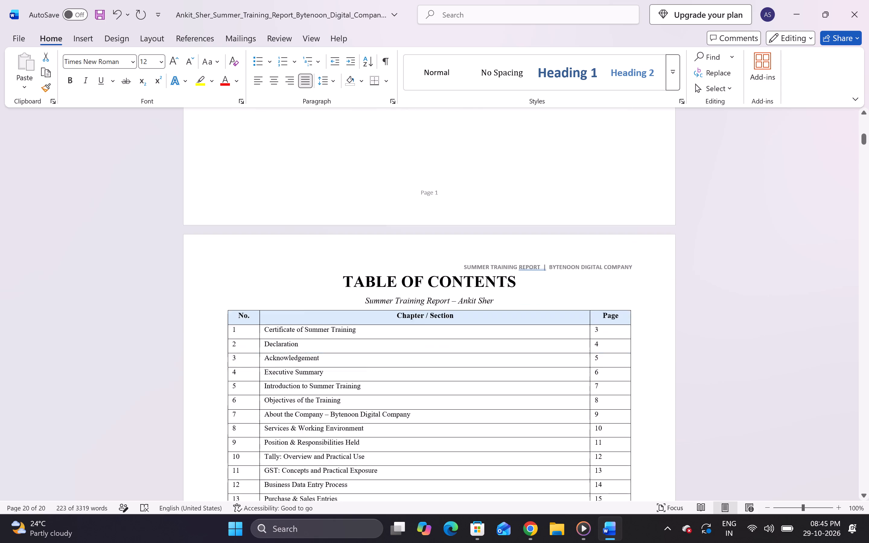
scroll(710, 324, "down", 2)
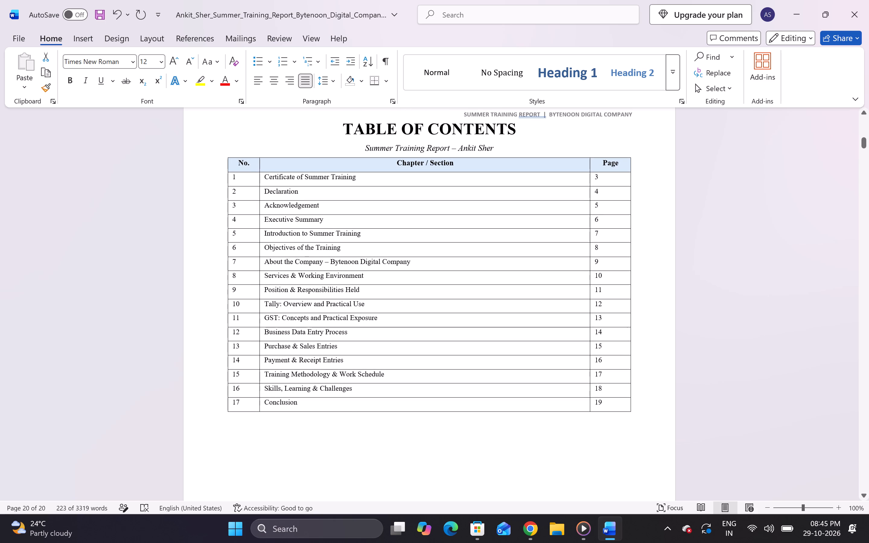
left_click_drag(634, 405, 240, 160)
left_click(173, 59)
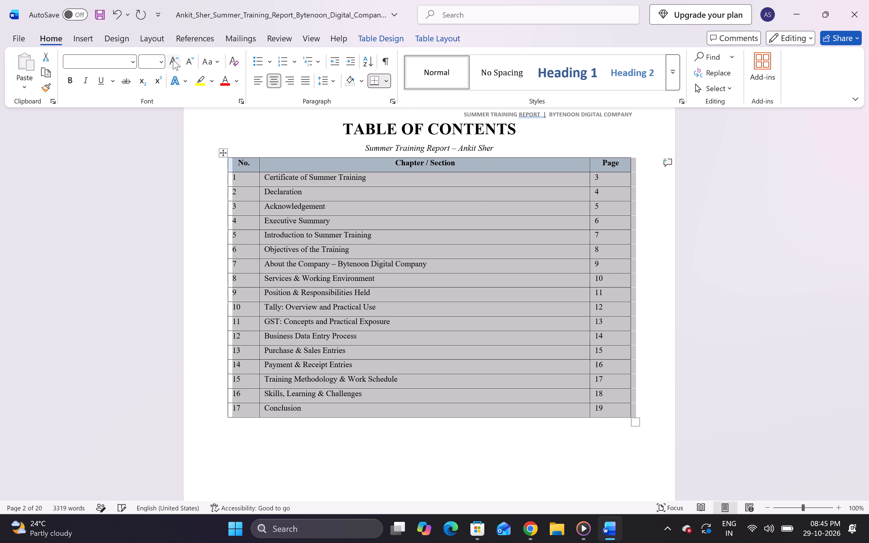
left_click(173, 59)
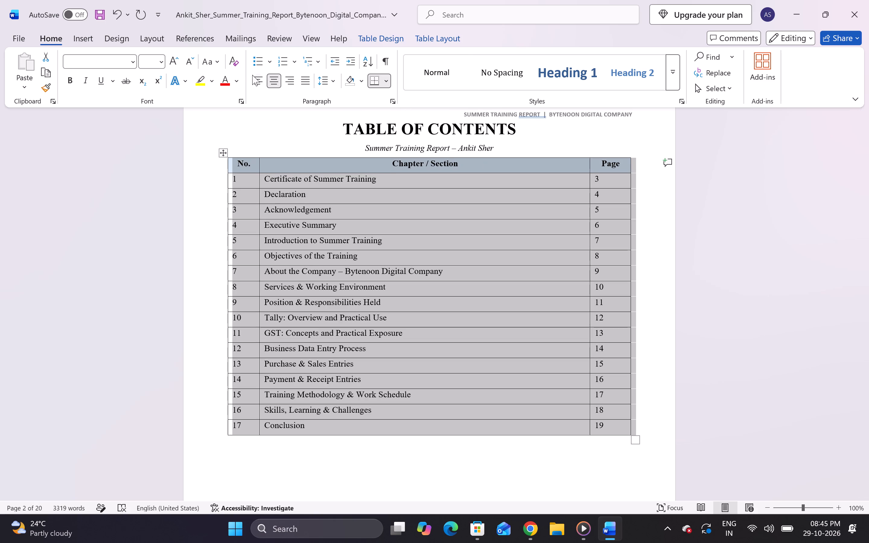
left_click(308, 79)
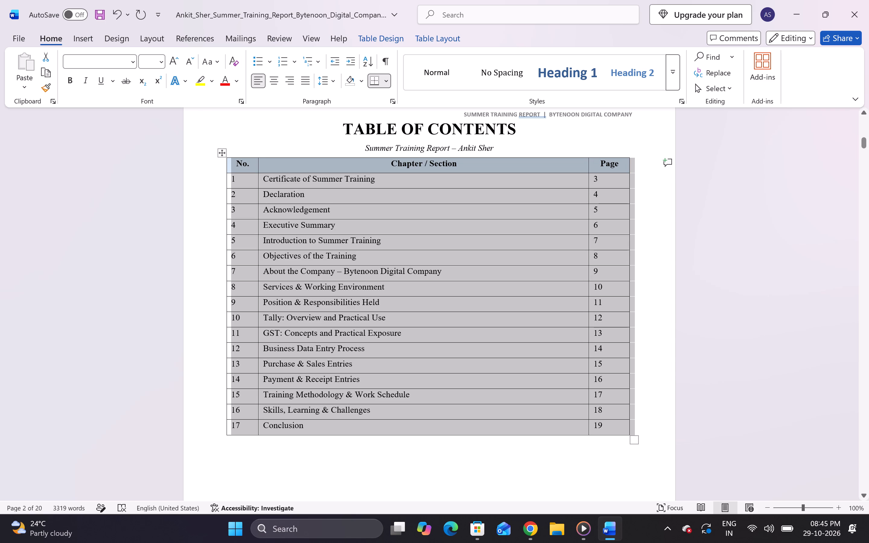
left_click(193, 203)
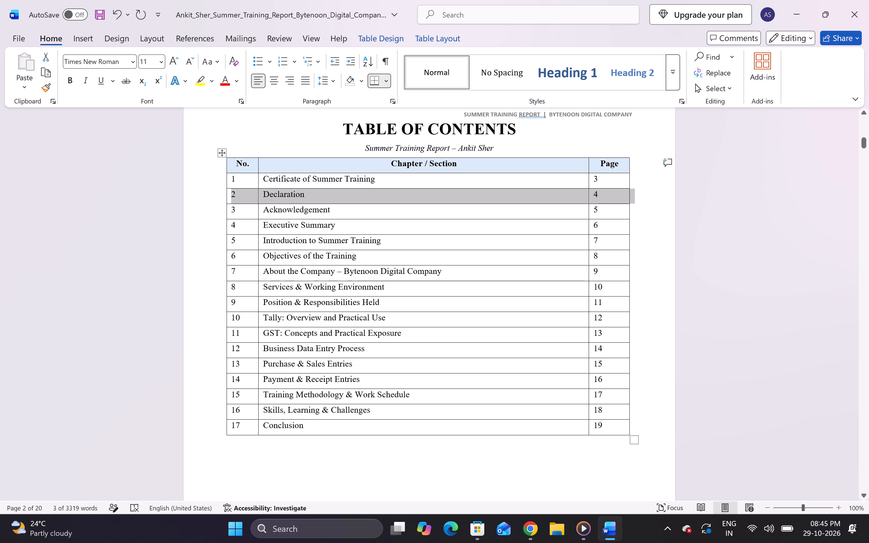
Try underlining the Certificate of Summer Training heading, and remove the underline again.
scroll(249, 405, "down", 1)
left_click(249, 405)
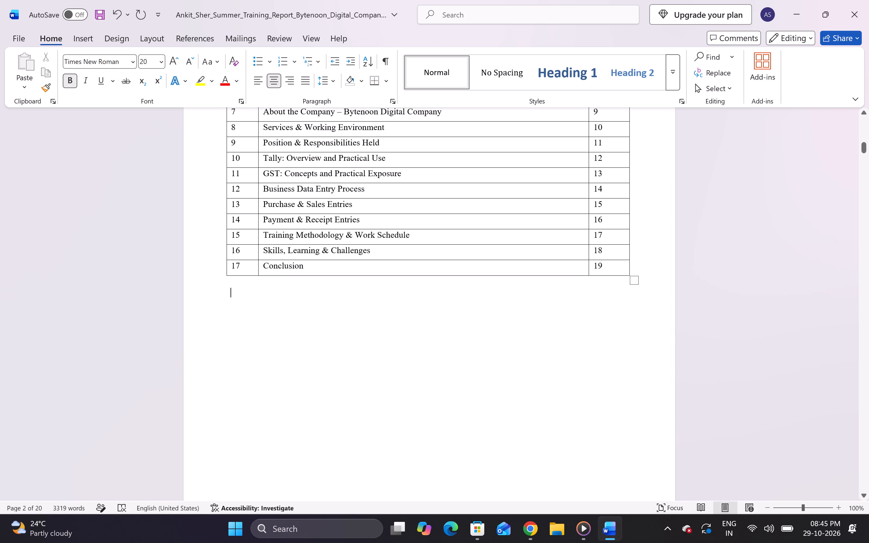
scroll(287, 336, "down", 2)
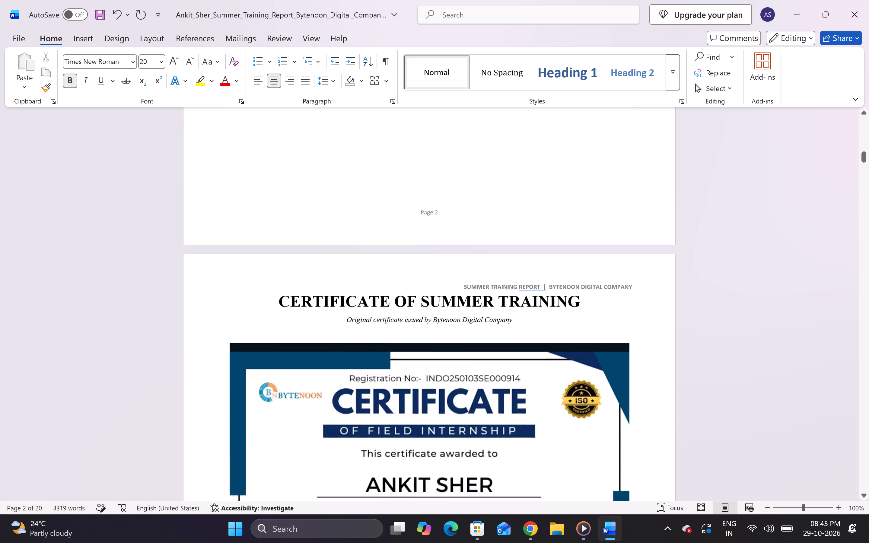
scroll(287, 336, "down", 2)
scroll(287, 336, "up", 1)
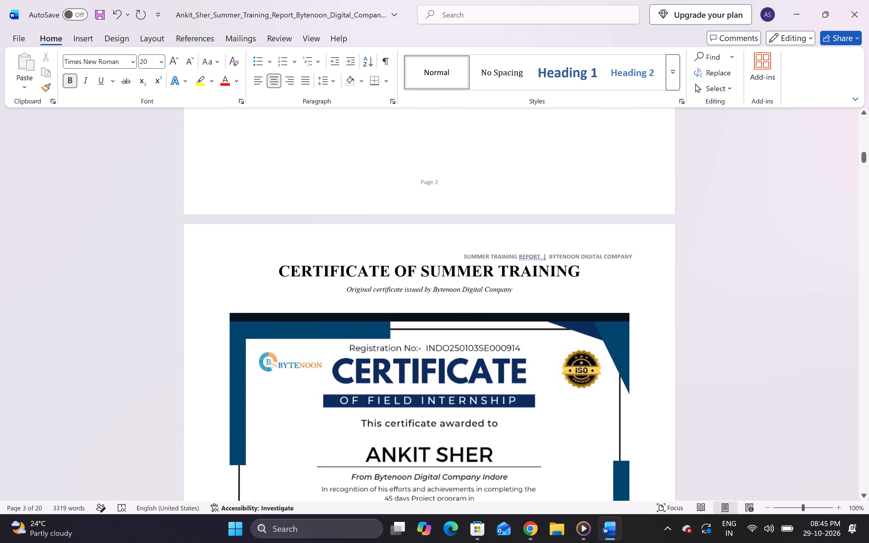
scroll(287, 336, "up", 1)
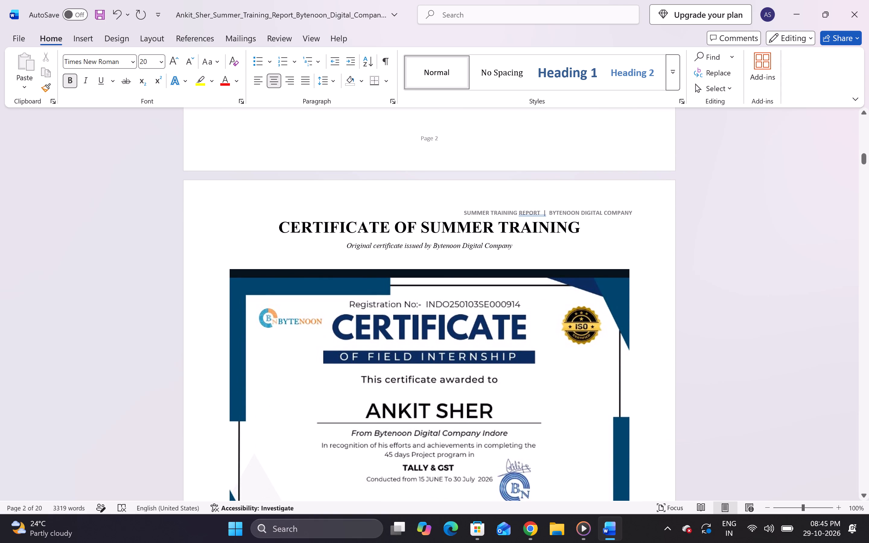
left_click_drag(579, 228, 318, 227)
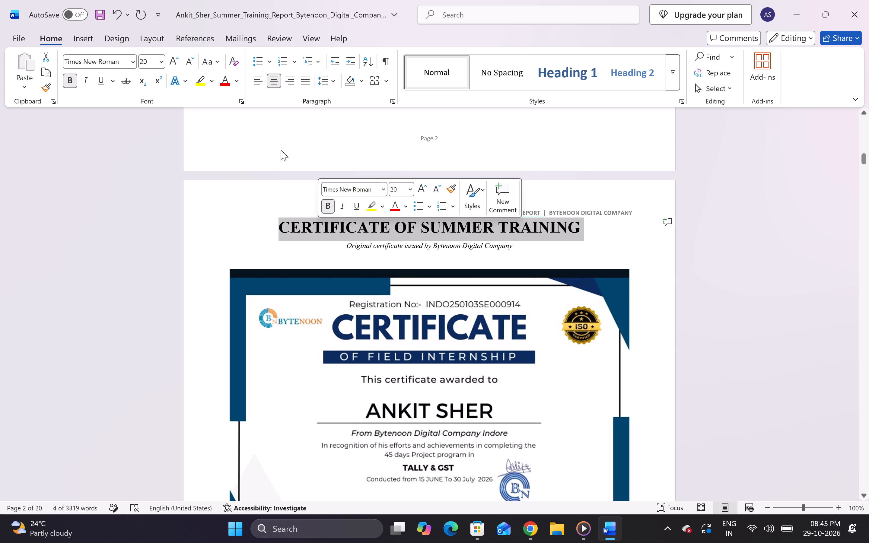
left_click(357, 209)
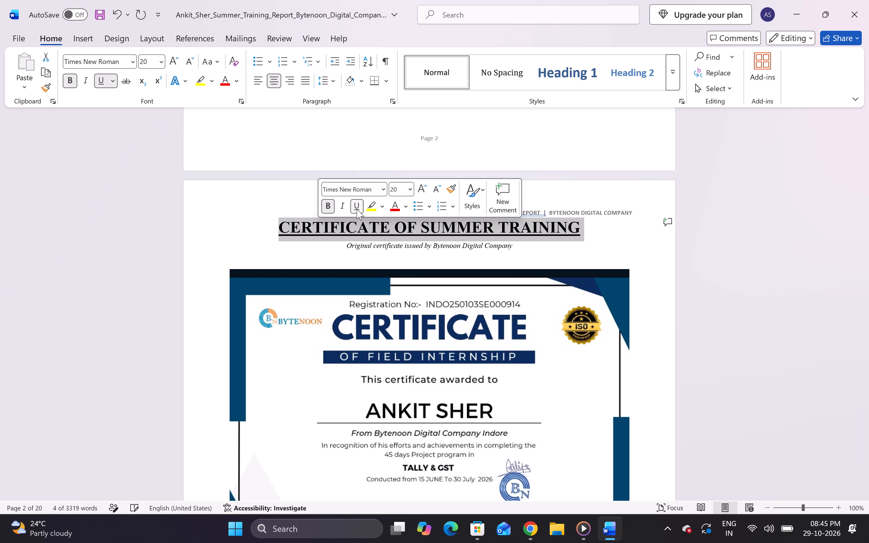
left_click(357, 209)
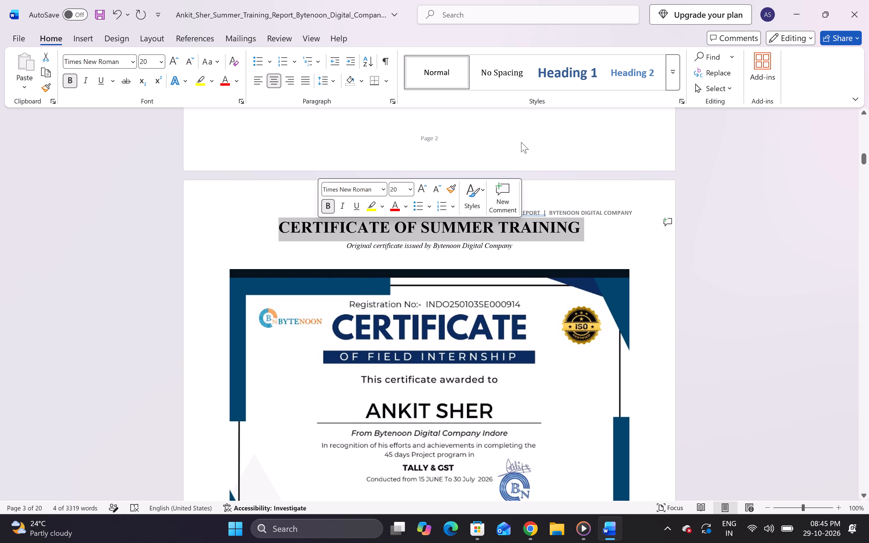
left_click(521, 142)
Enlarge the text of the Particular/Details table on the Declaration page to 11 pt.
scroll(477, 327, "down", 4)
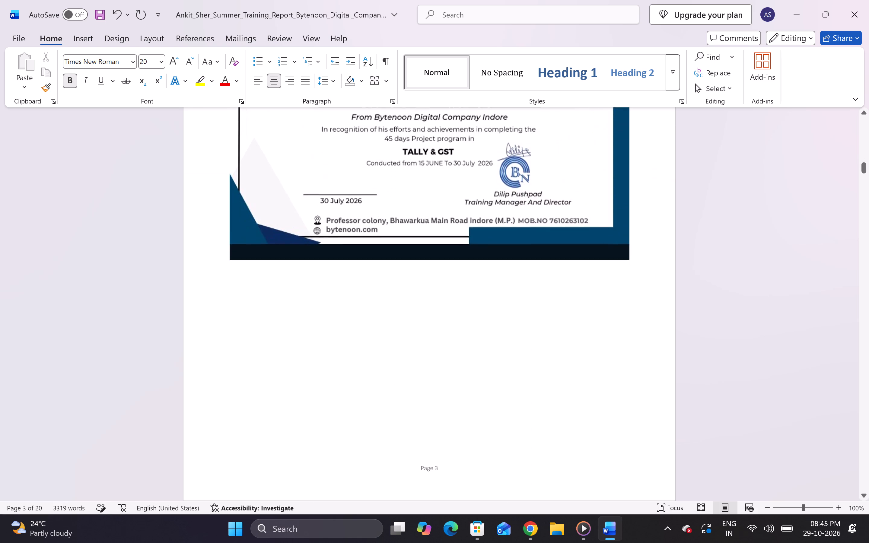
scroll(477, 327, "down", 3)
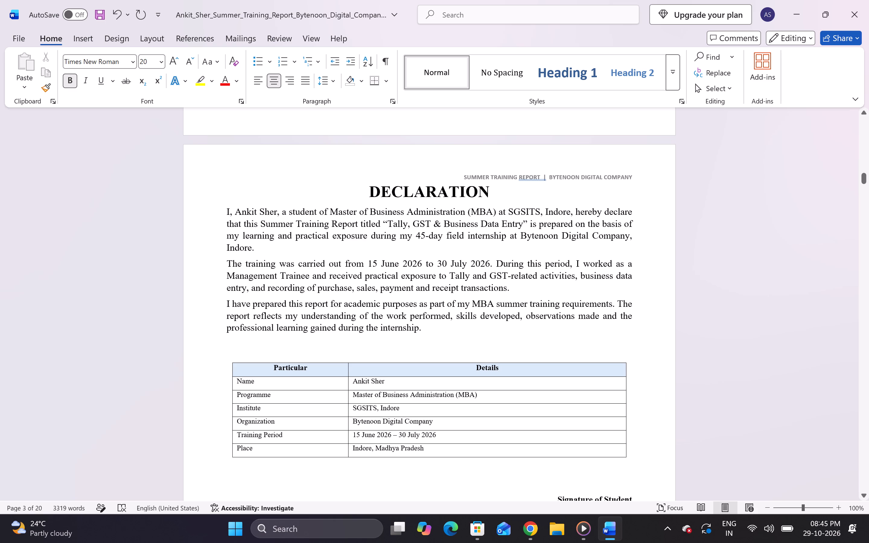
scroll(477, 327, "down", 1)
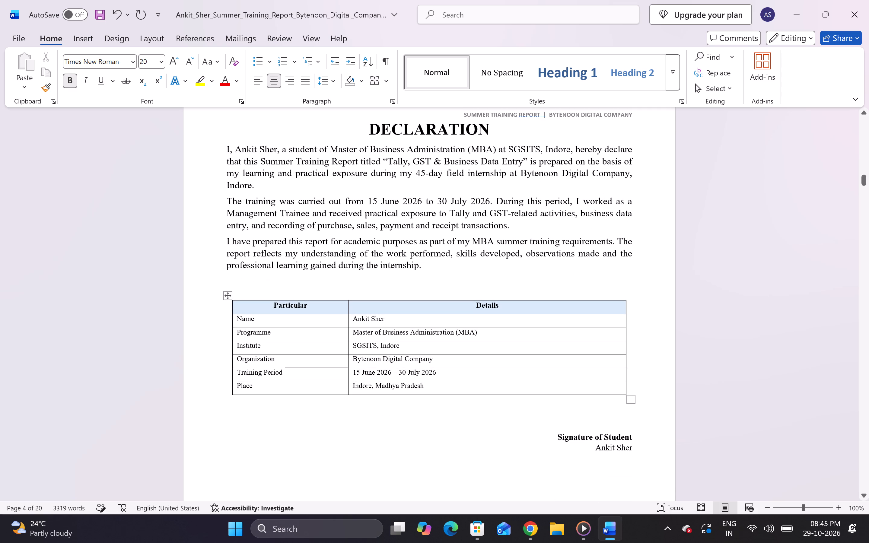
left_click_drag(641, 400, 265, 305)
left_click(174, 62)
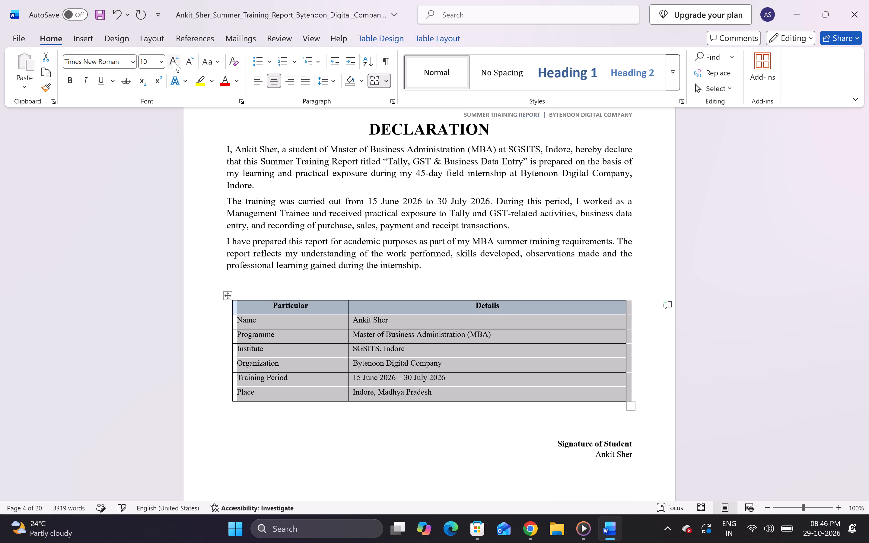
left_click(174, 62)
Enlarge all text in the Training Area and Major Learning table on page 6 to 12 pt.
scroll(307, 417, "down", 1)
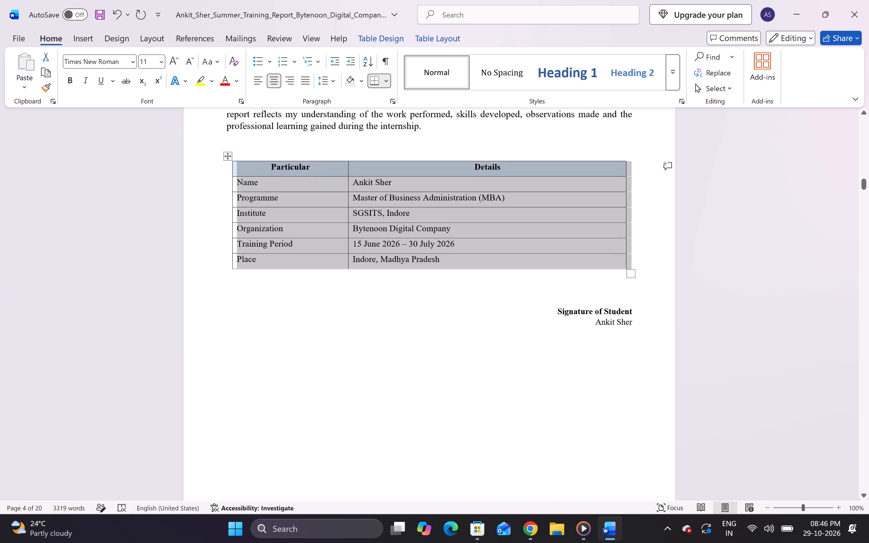
scroll(307, 417, "down", 3)
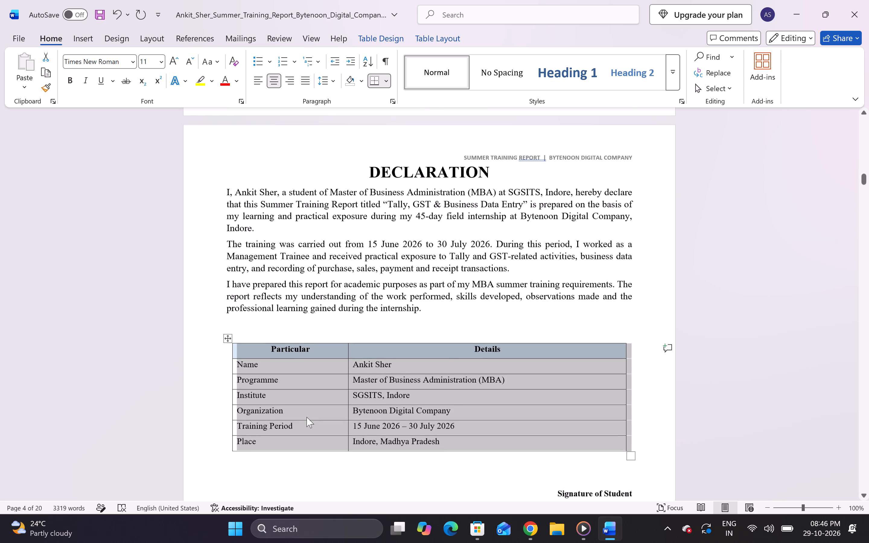
scroll(307, 417, "down", 3)
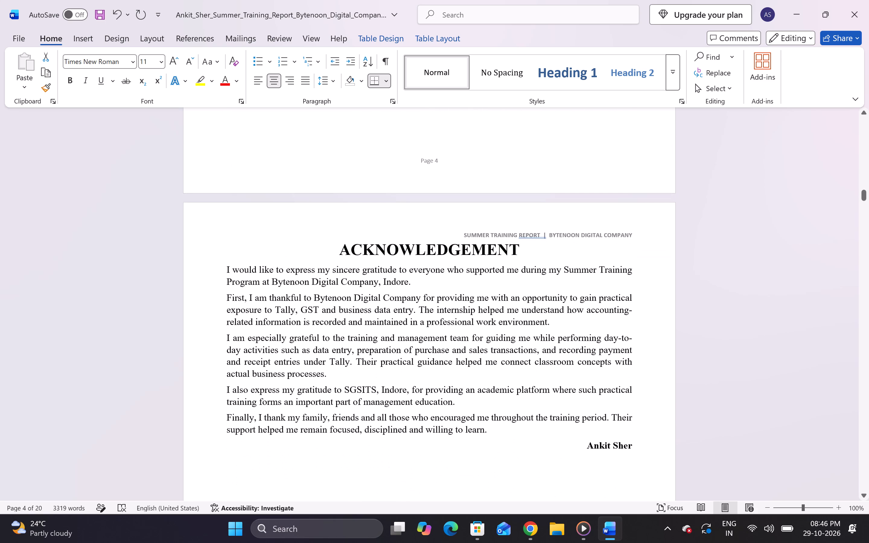
scroll(307, 417, "down", 2)
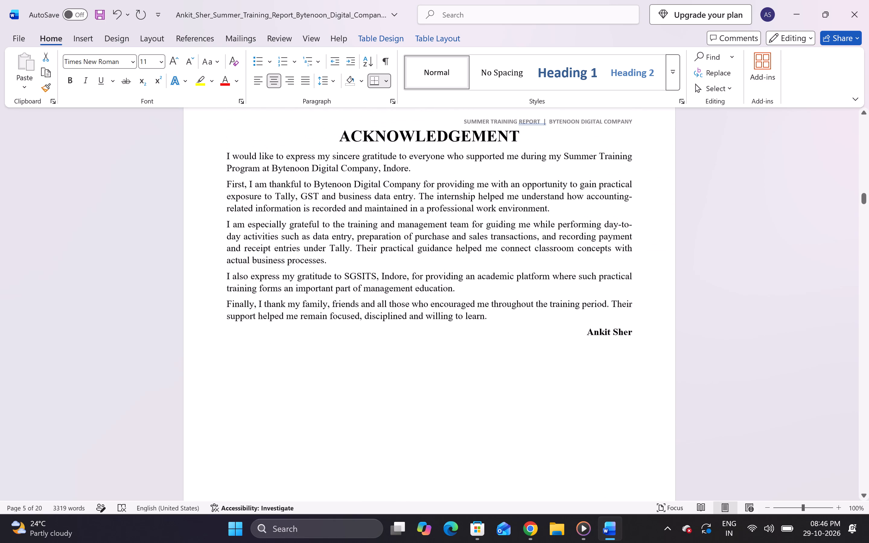
scroll(307, 417, "down", 4)
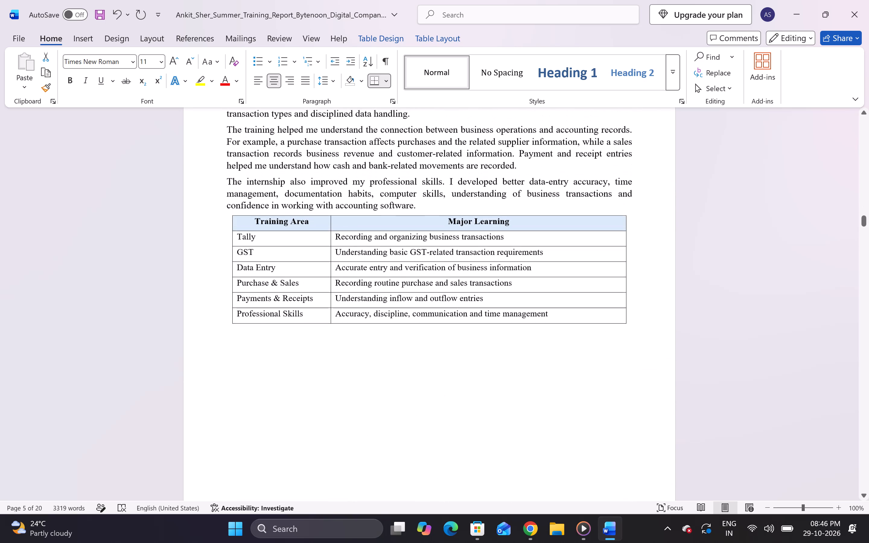
left_click_drag(632, 320, 501, 292)
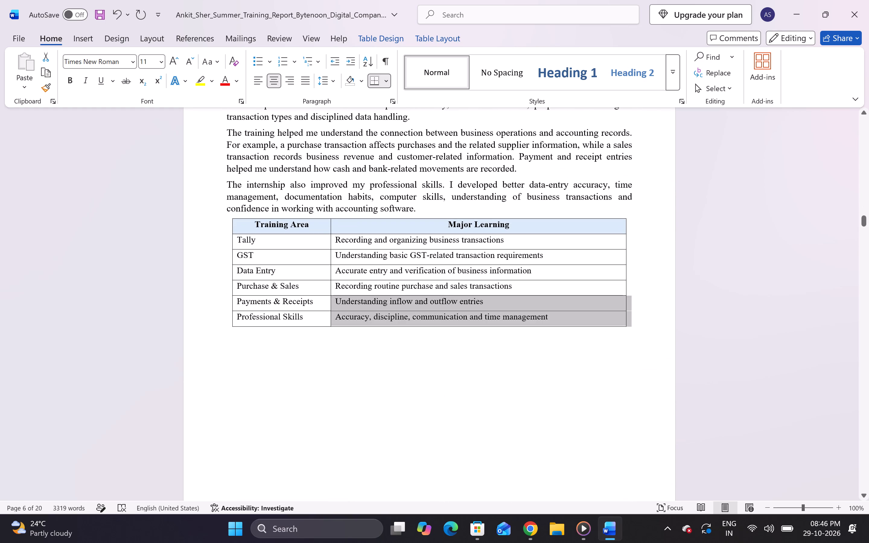
left_click_drag(501, 292, 246, 227)
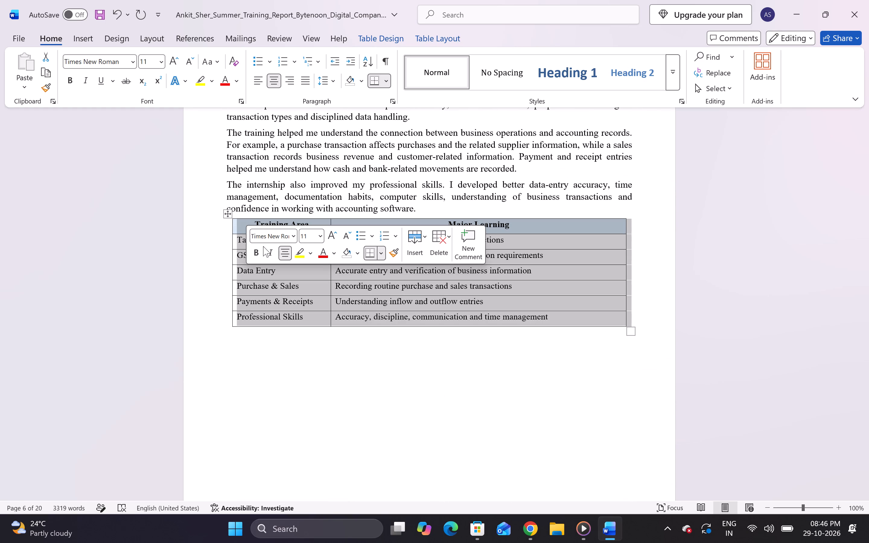
left_click(172, 60)
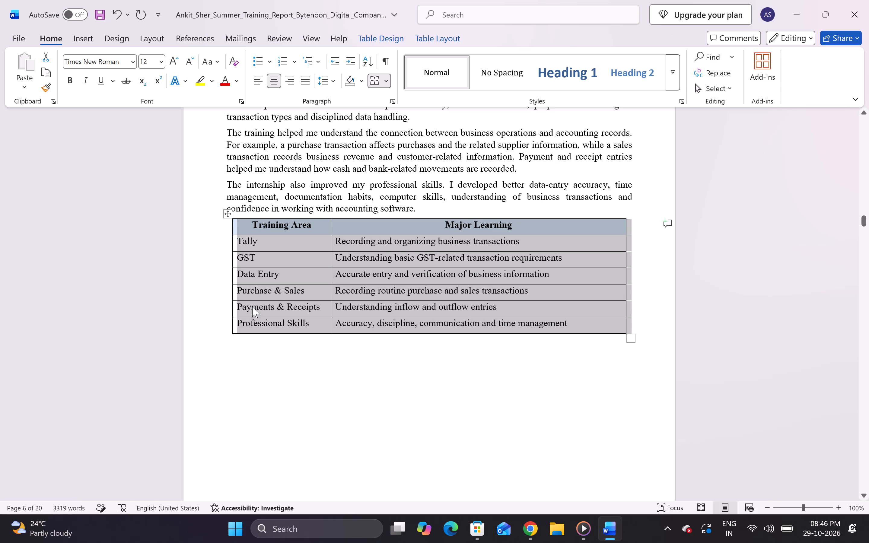
left_click(288, 399)
Review the formatting from Introduction to Summer Training through the company particulars table, and return to the cover page.
scroll(288, 399, "down", 4)
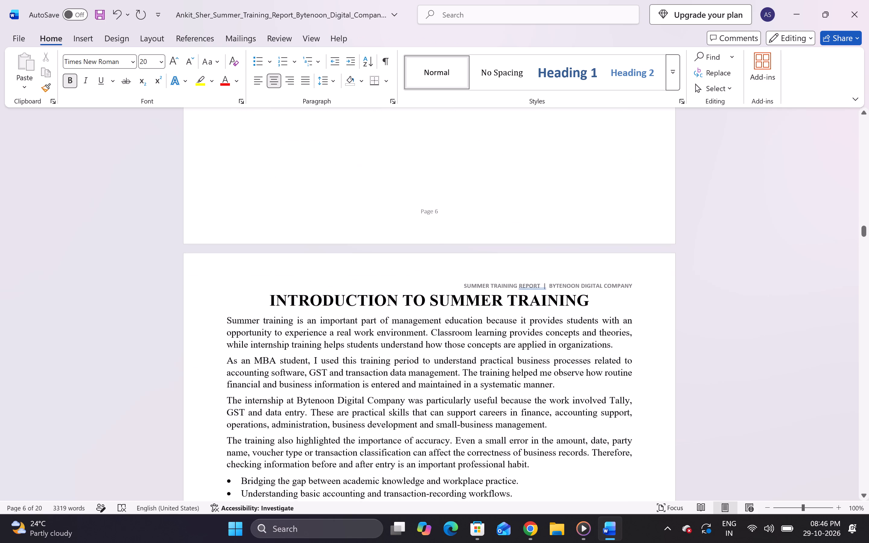
scroll(288, 399, "down", 3)
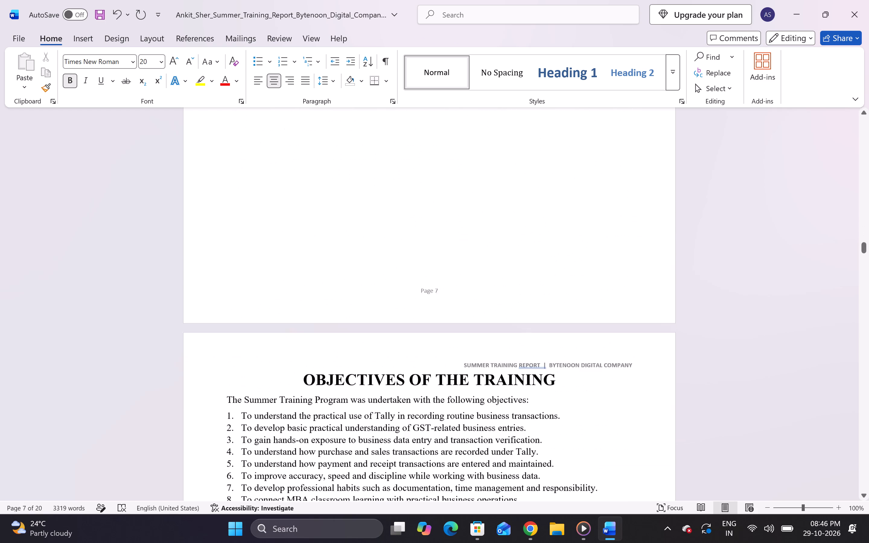
scroll(288, 399, "down", 3)
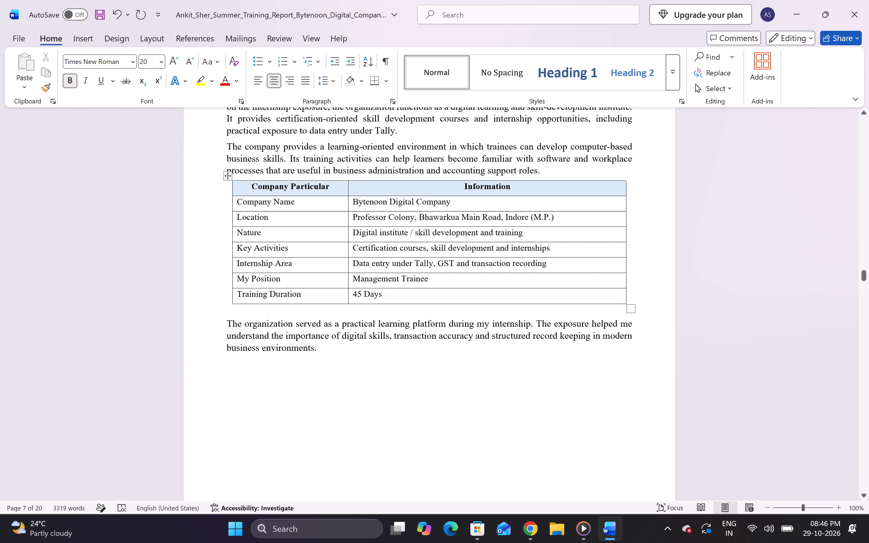
scroll(288, 399, "down", 1)
left_click(288, 399)
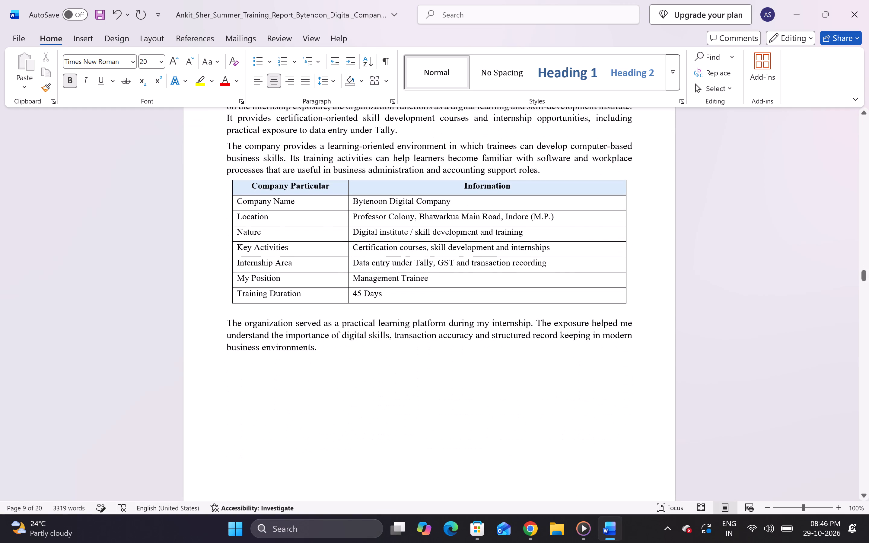
scroll(288, 399, "up", 4)
scroll(288, 399, "up", 19)
scroll(288, 399, "up", 8)
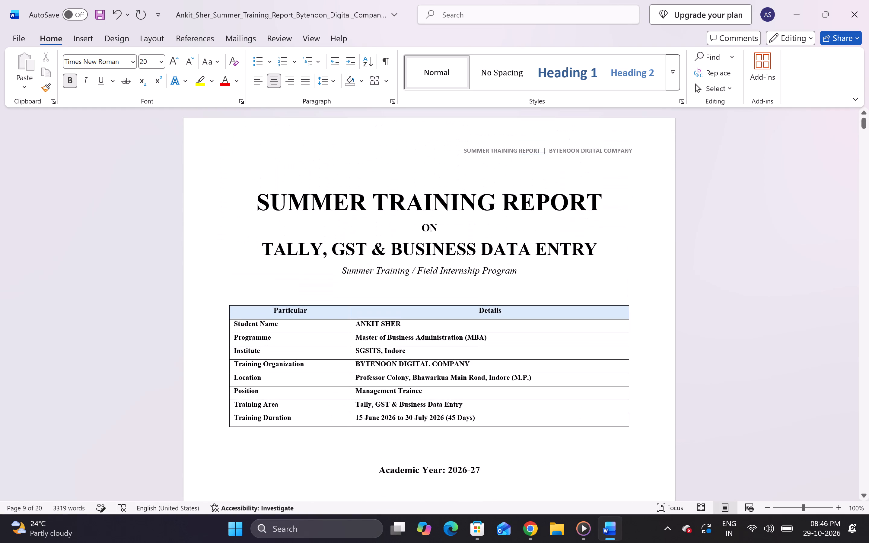
scroll(288, 399, "up", 2)
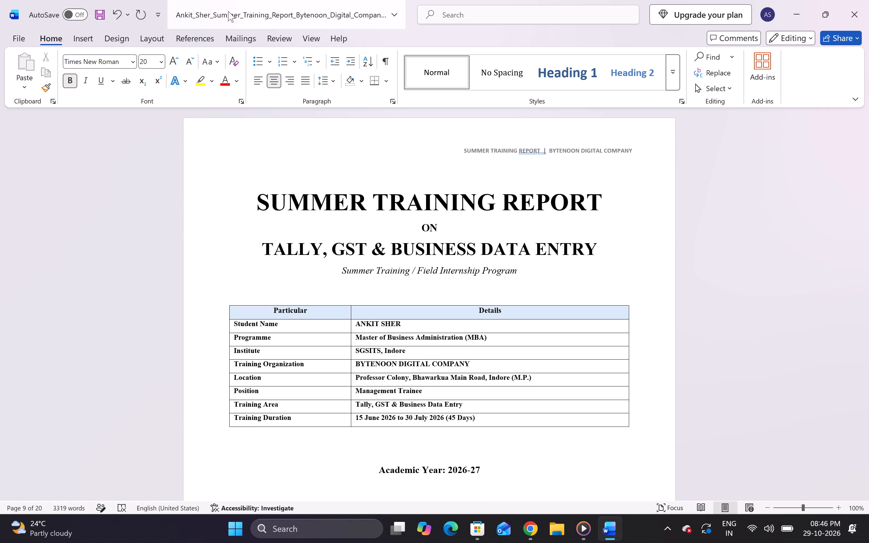
Open the Borders and Shading settings and choose a solid ¾ pt line for the paragraph border.
left_click(116, 35)
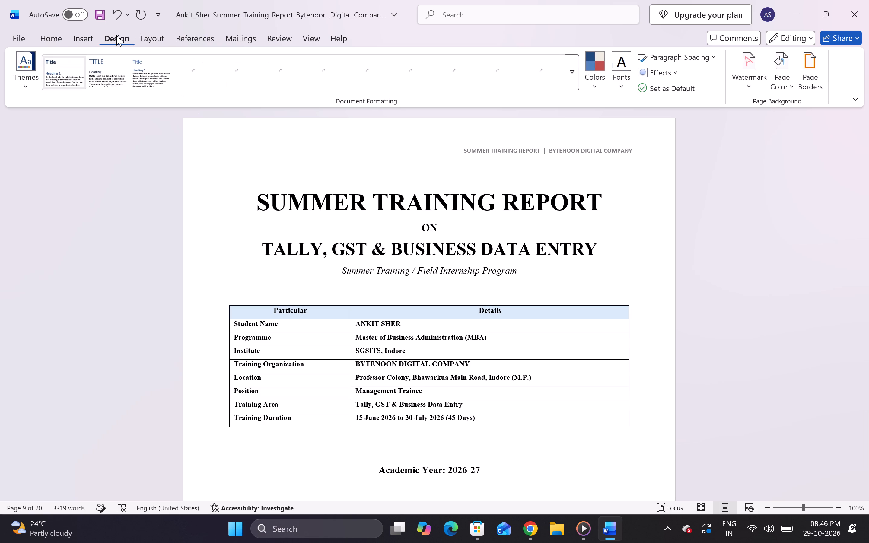
left_click(146, 35)
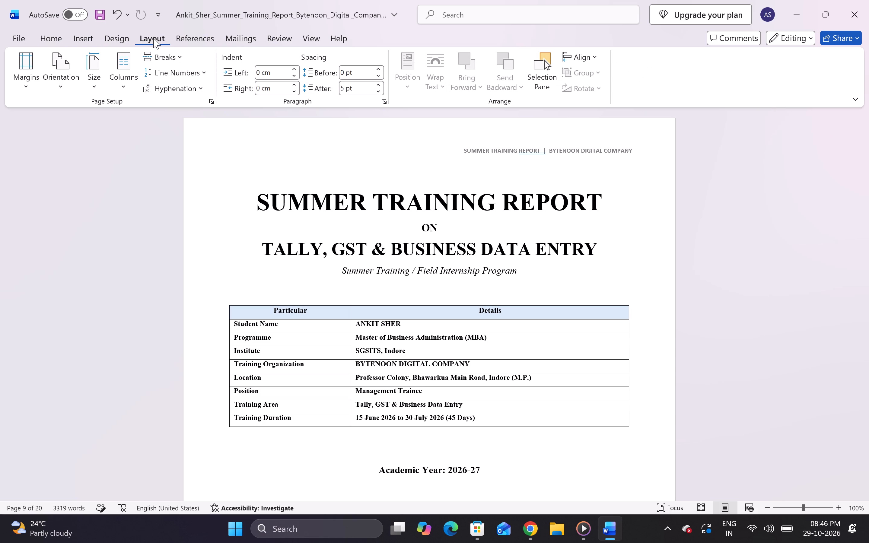
left_click(50, 33)
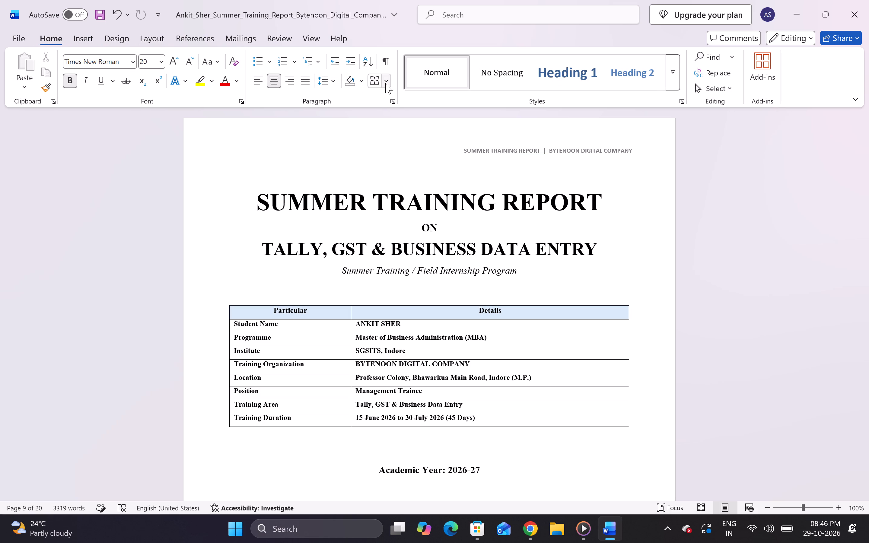
left_click(385, 83)
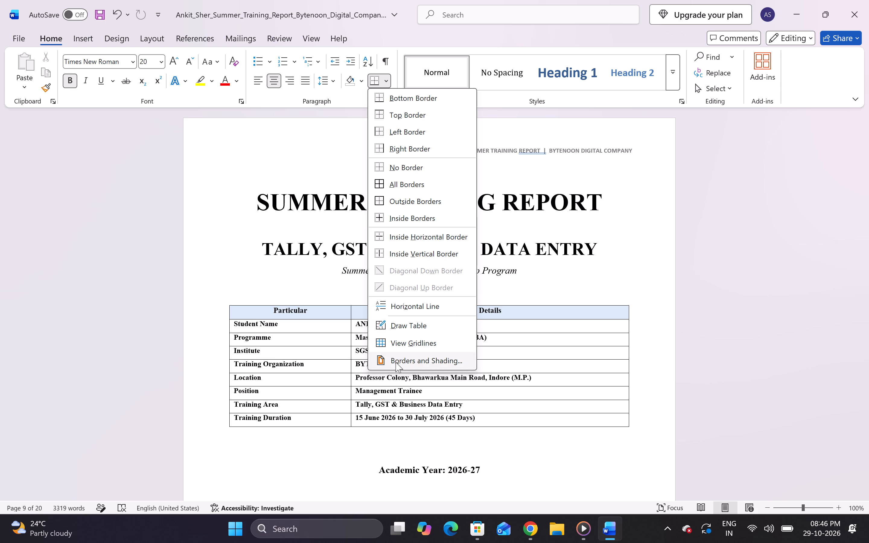
left_click(396, 362)
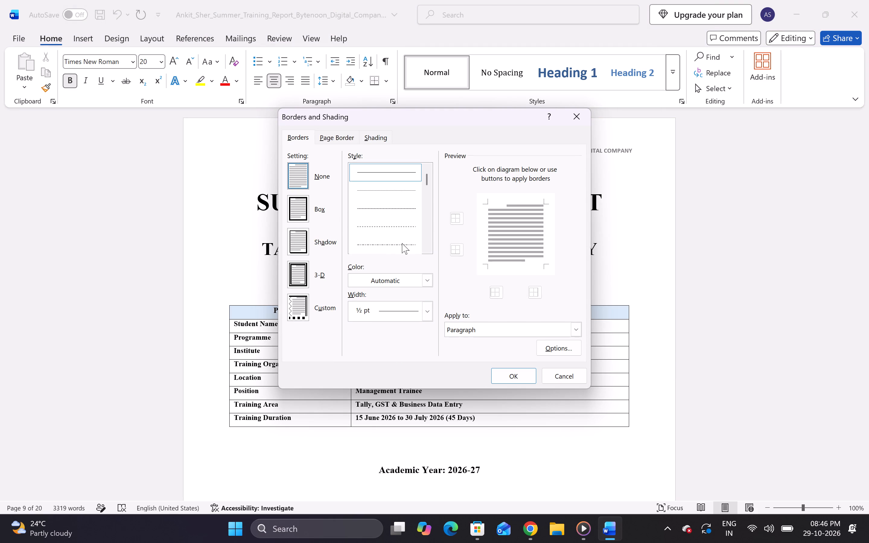
left_click(426, 246)
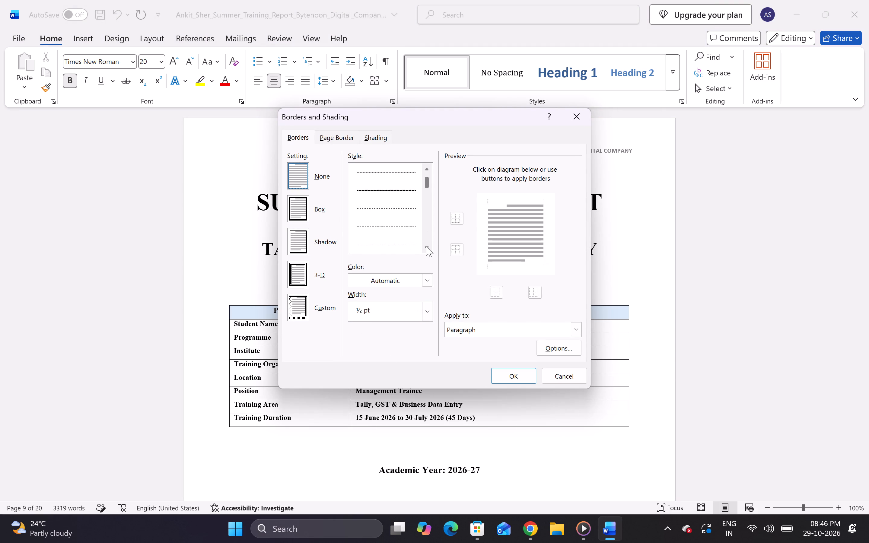
double_click(426, 246)
left_click(426, 246)
left_click(426, 246)
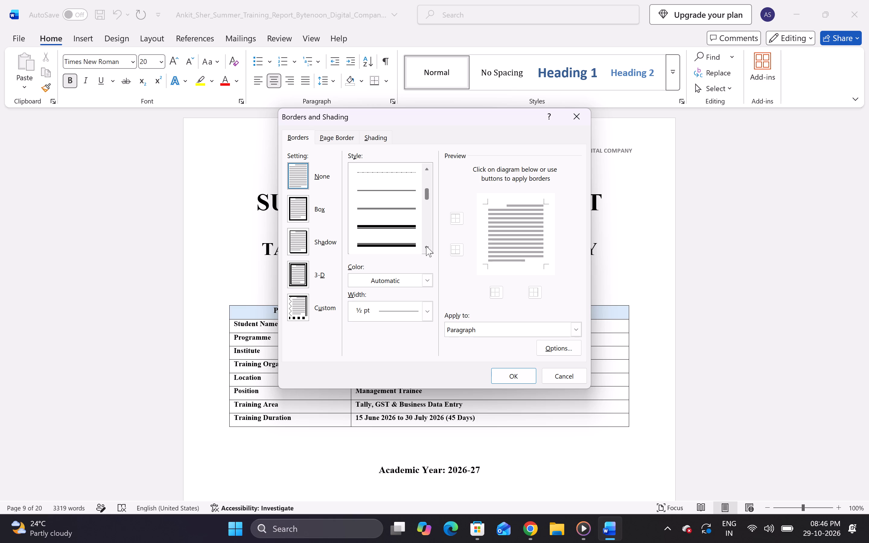
triple_click(427, 168)
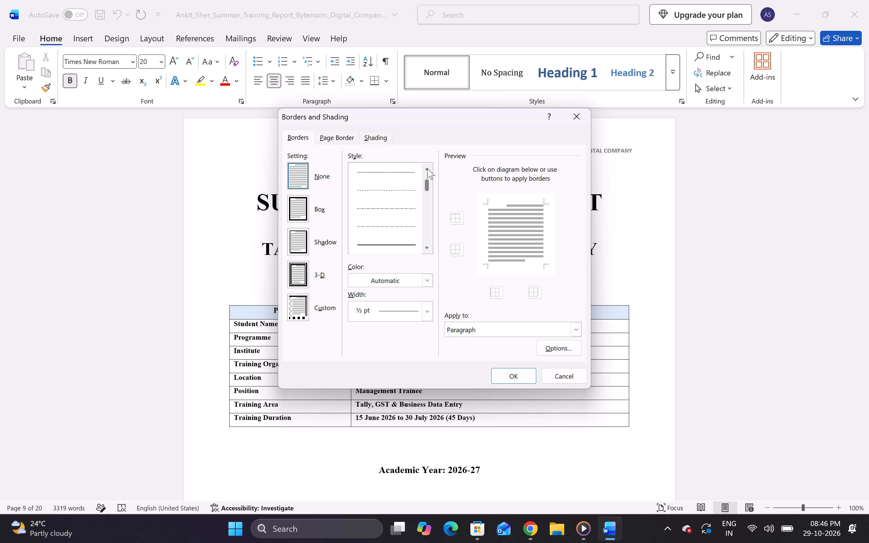
triple_click(427, 168)
left_click(427, 168)
left_click(396, 169)
left_click(428, 320)
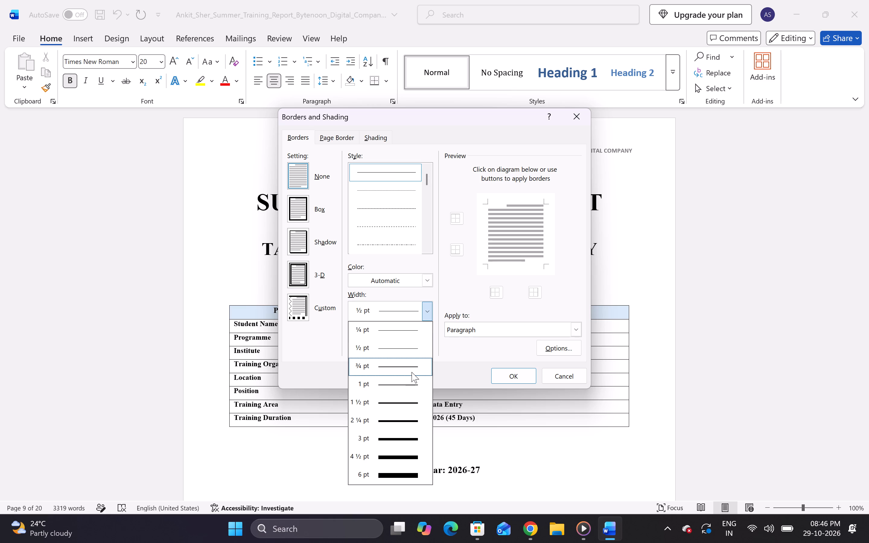
left_click(409, 368)
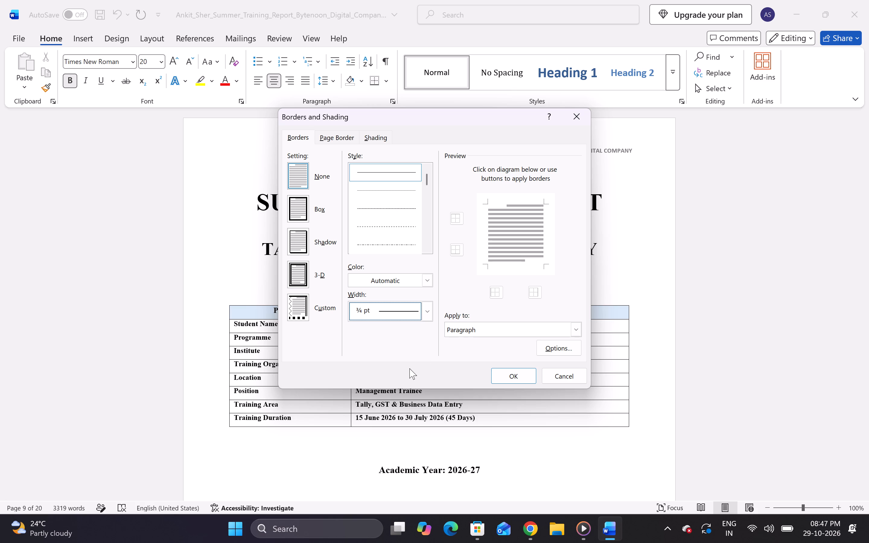
left_click(575, 329)
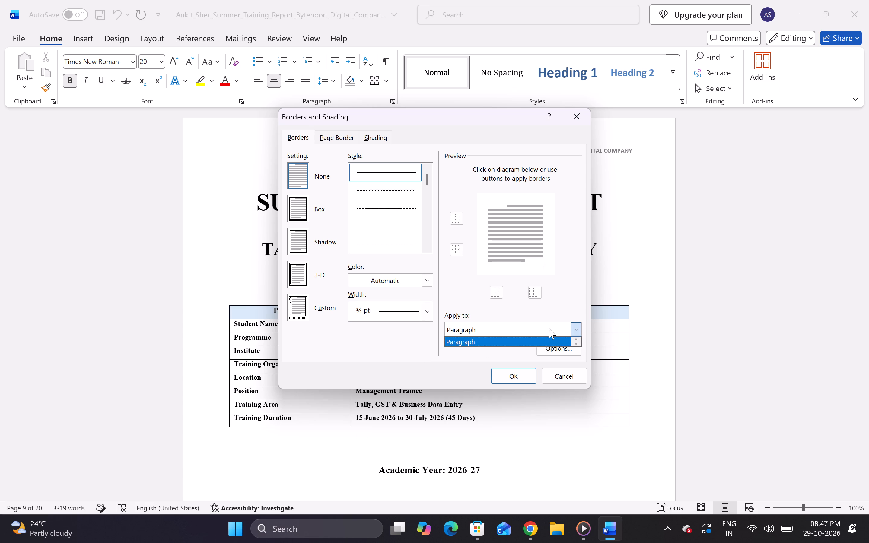
left_click(579, 329)
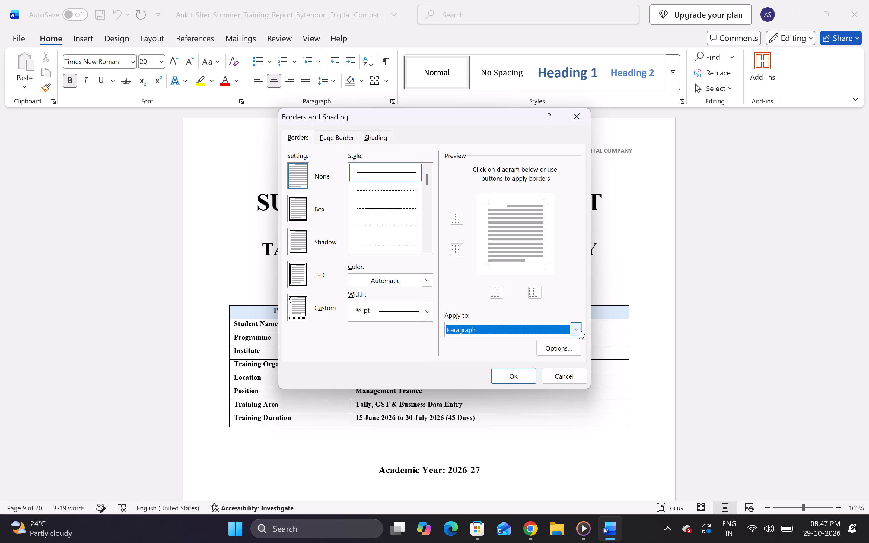
Try to apply a ¾ pt page border to the whole document.
left_click(339, 135)
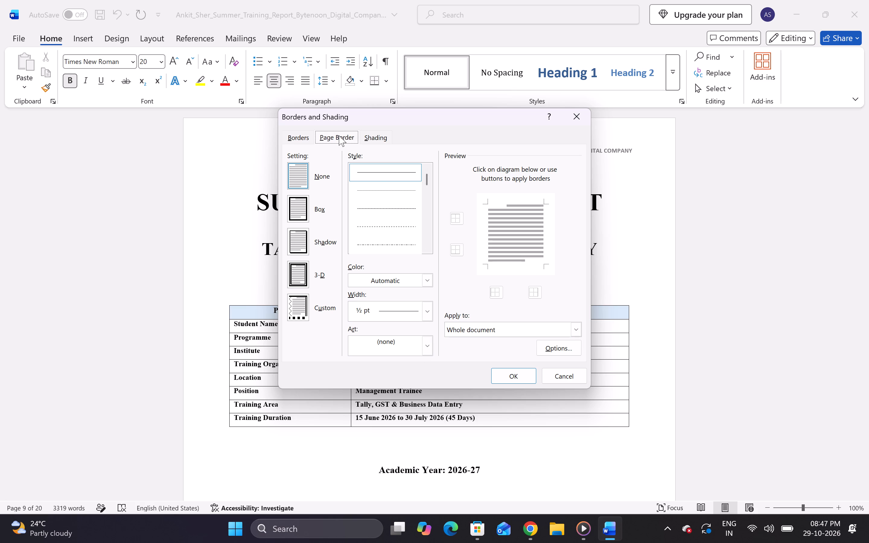
left_click(425, 307)
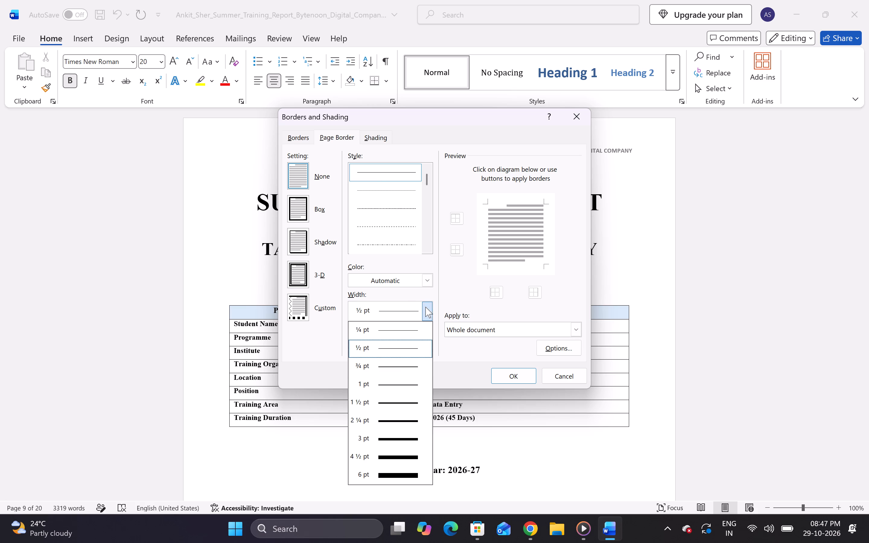
left_click(401, 371)
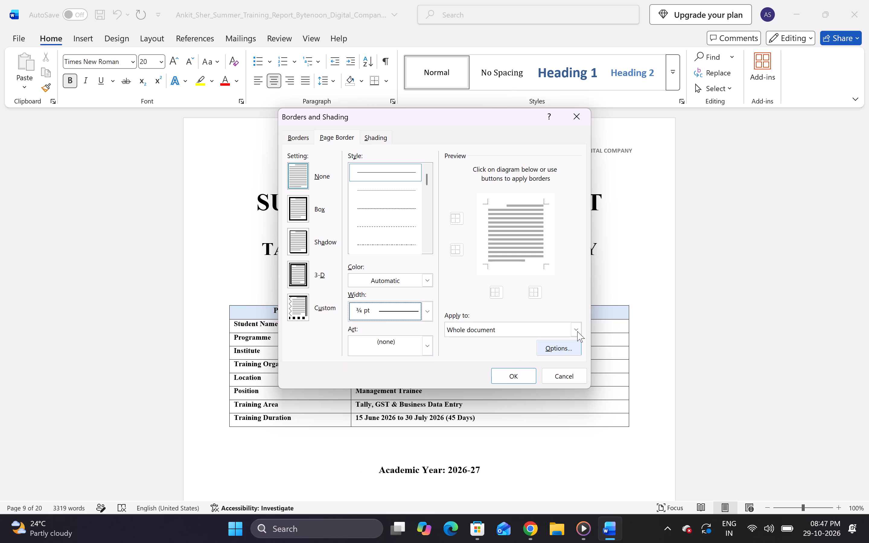
left_click(577, 331)
left_click(577, 331)
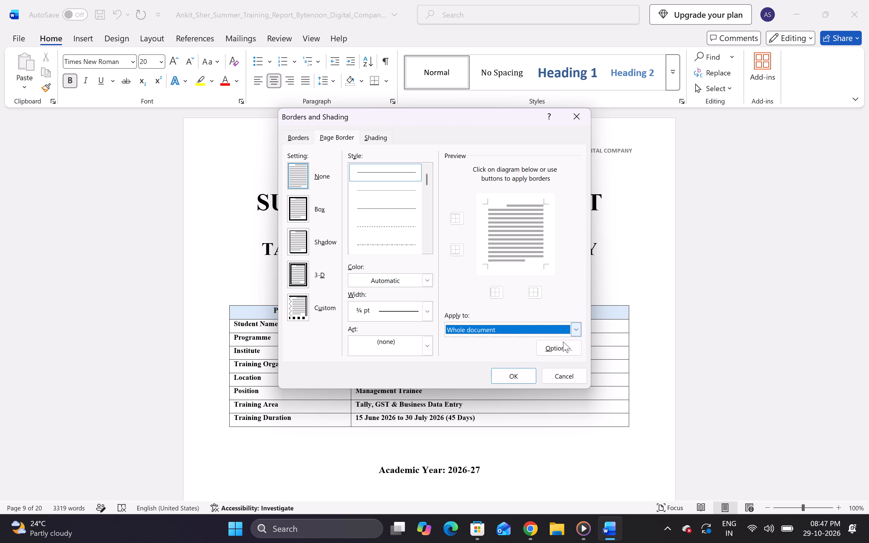
left_click(513, 376)
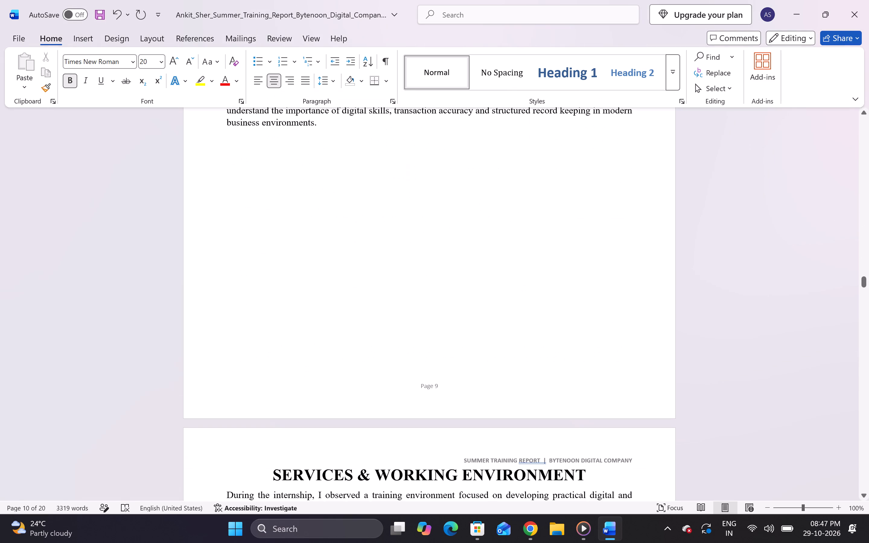
Check the page edges from Services & Working Environment to the end of the report and back to the cover page.
scroll(513, 376, "down", 5)
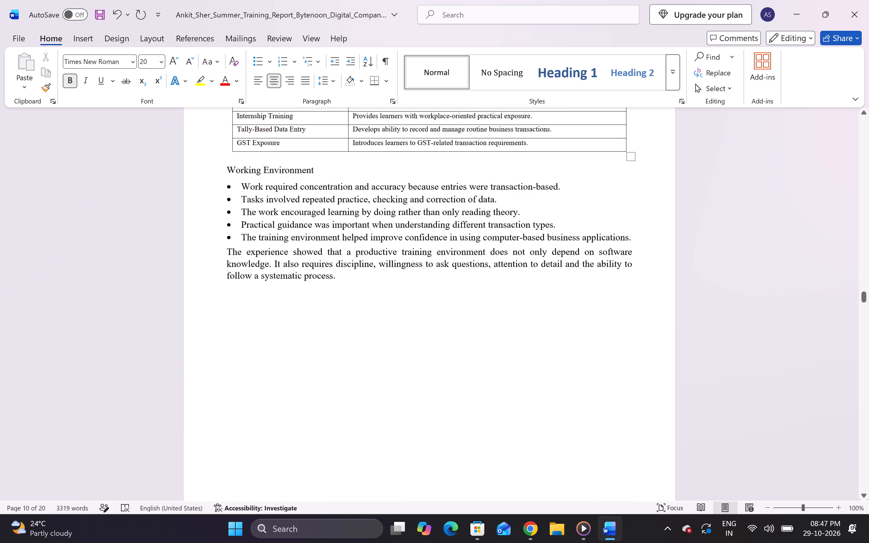
scroll(513, 376, "down", 9)
scroll(513, 376, "down", 14)
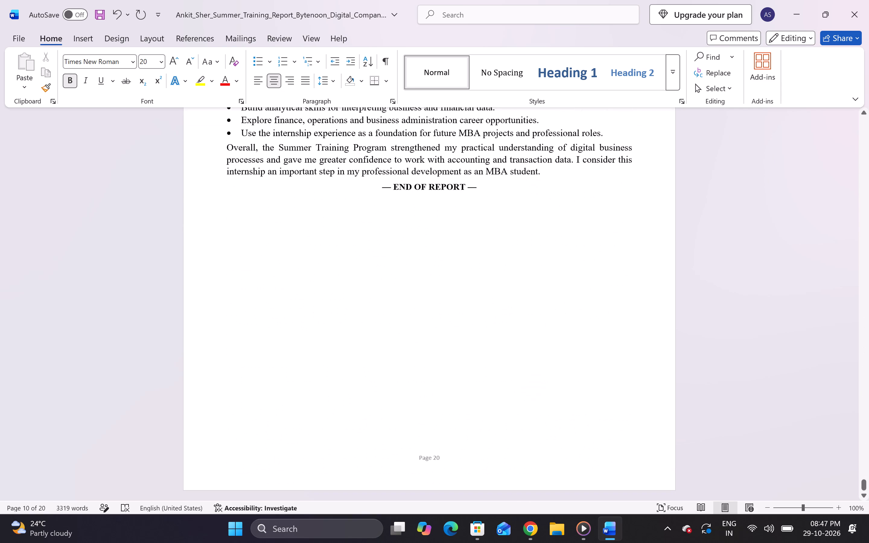
scroll(513, 376, "up", 8)
scroll(513, 376, "up", 15)
scroll(513, 376, "up", 9)
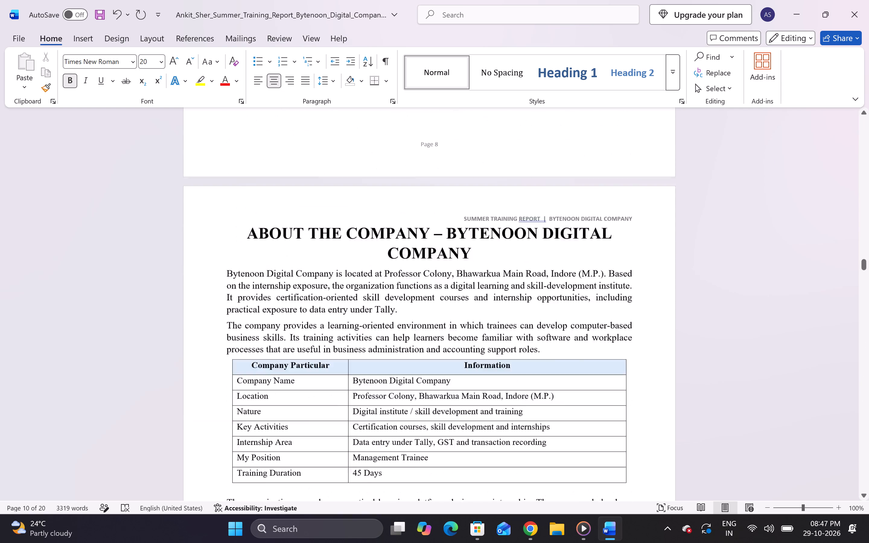
scroll(513, 376, "up", 18)
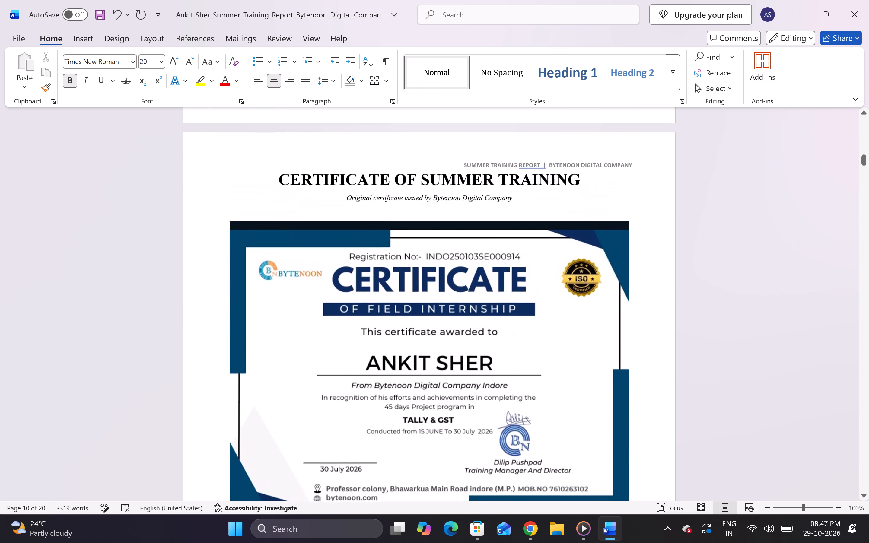
scroll(513, 376, "up", 17)
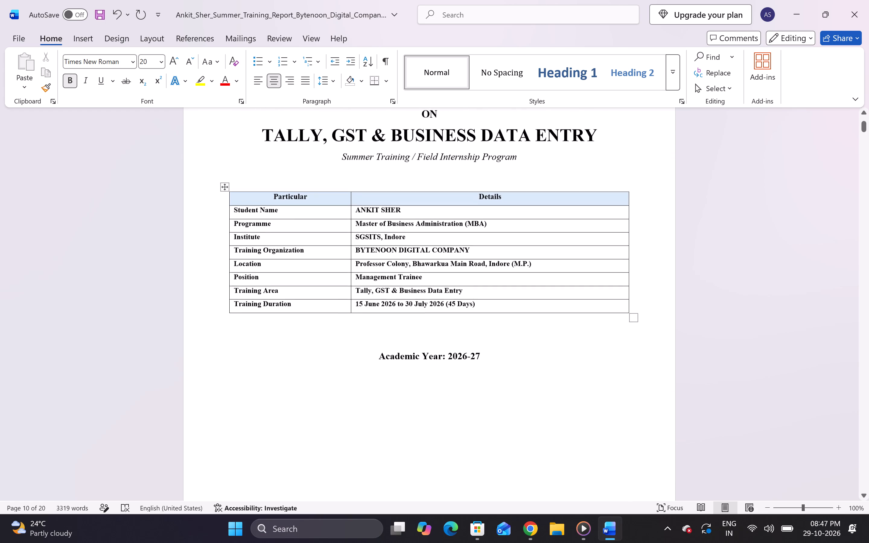
scroll(513, 376, "up", 1)
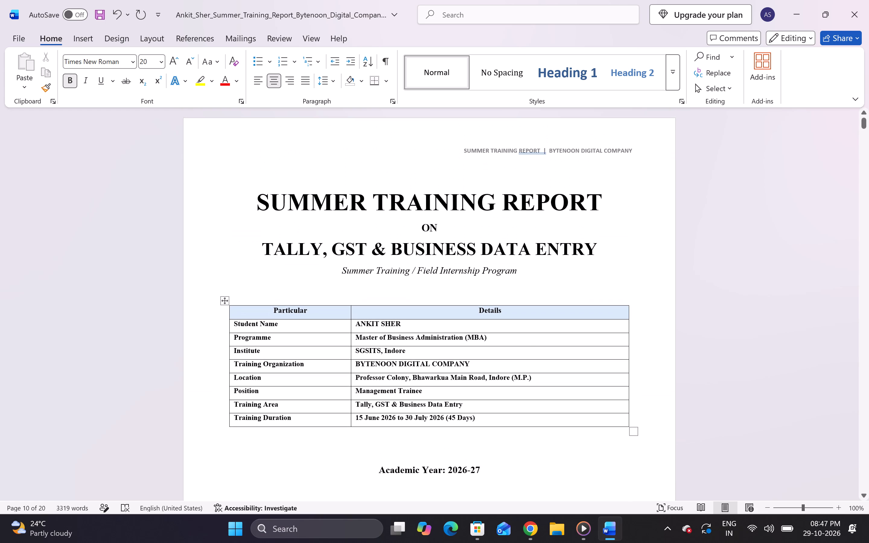
scroll(513, 376, "up", 1)
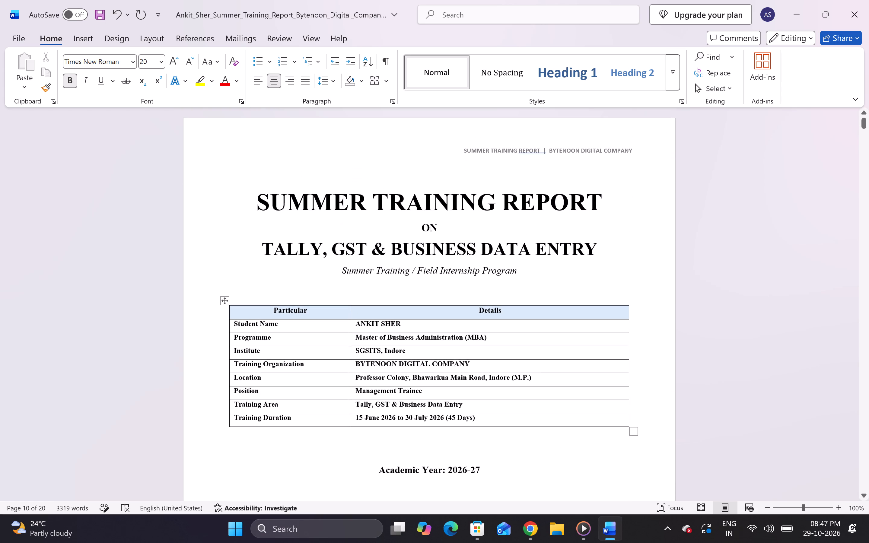
Enlarge all text in the cover page's Particular/Details table to 12 pt.
left_click_drag(213, 287, 254, 308)
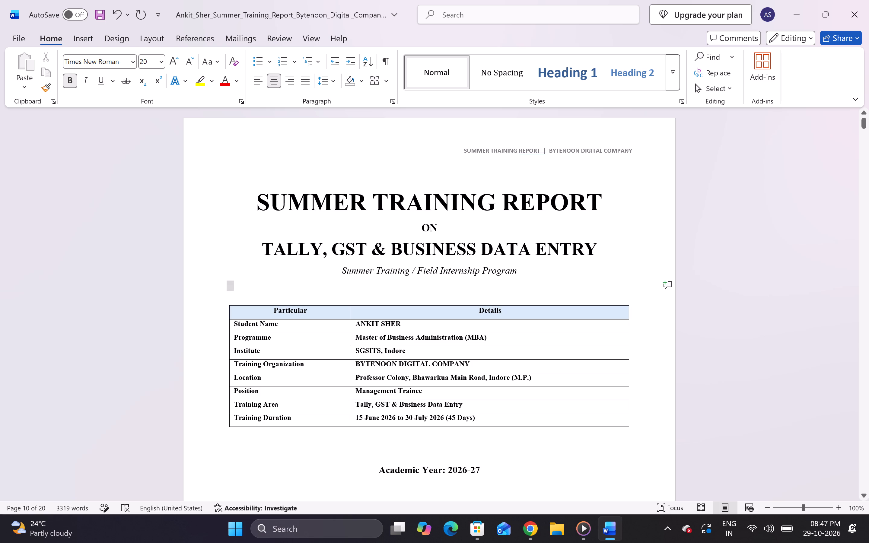
left_click_drag(254, 308, 552, 433)
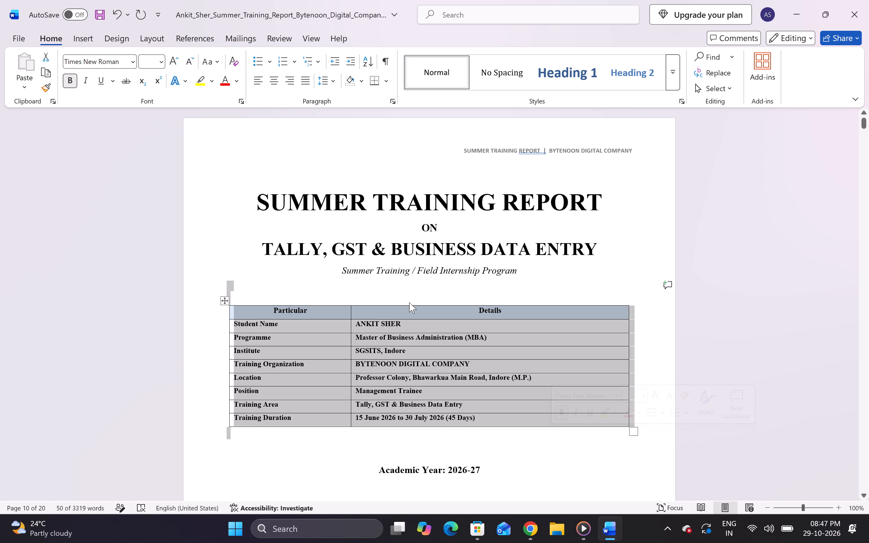
left_click(176, 60)
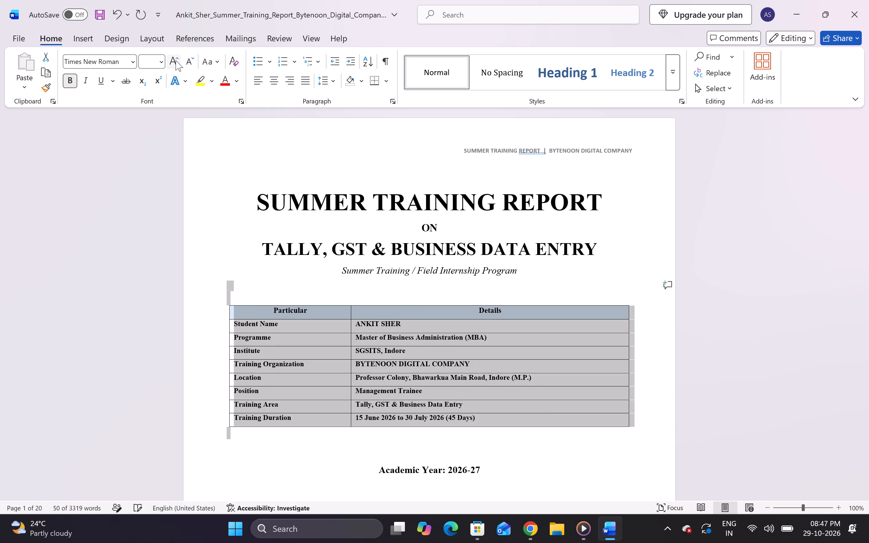
left_click(176, 60)
left_click(176, 60)
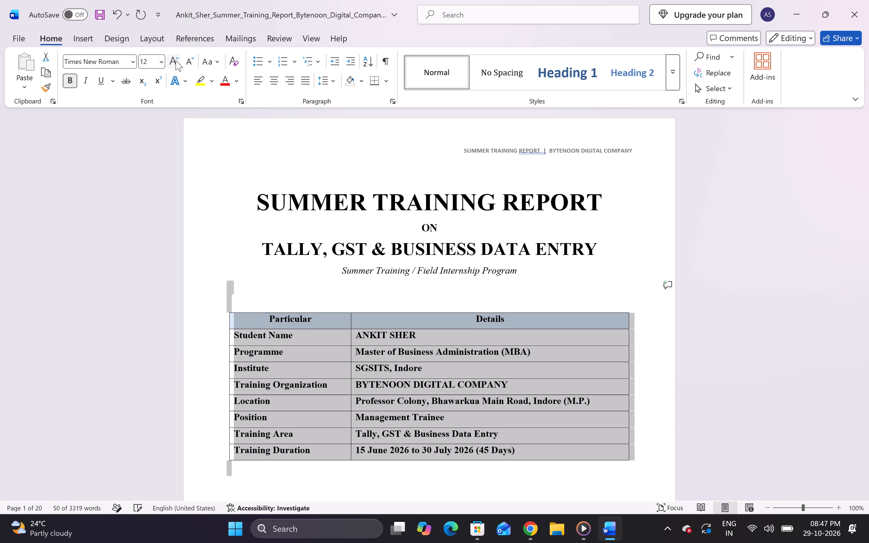
left_click(205, 180)
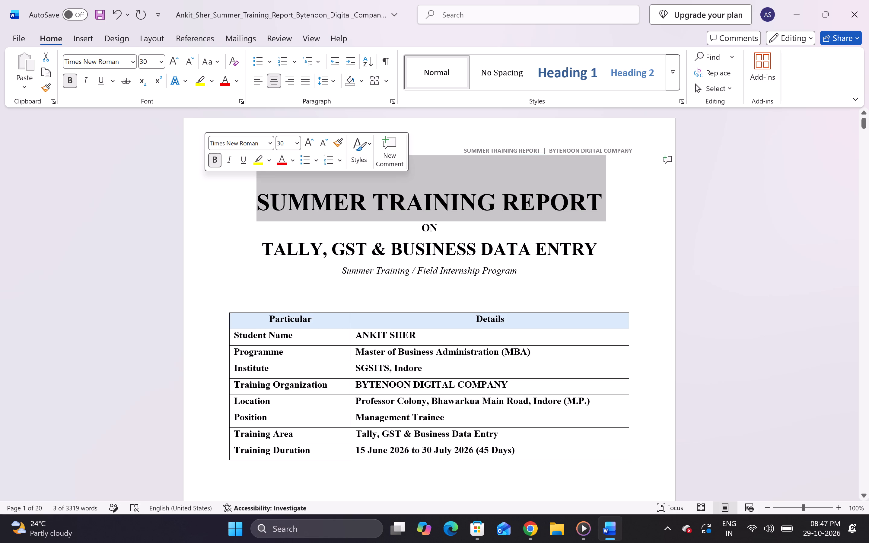
Review the formatting from the cover page through the remaining sections to the end of the report.
scroll(221, 296, "up", 2)
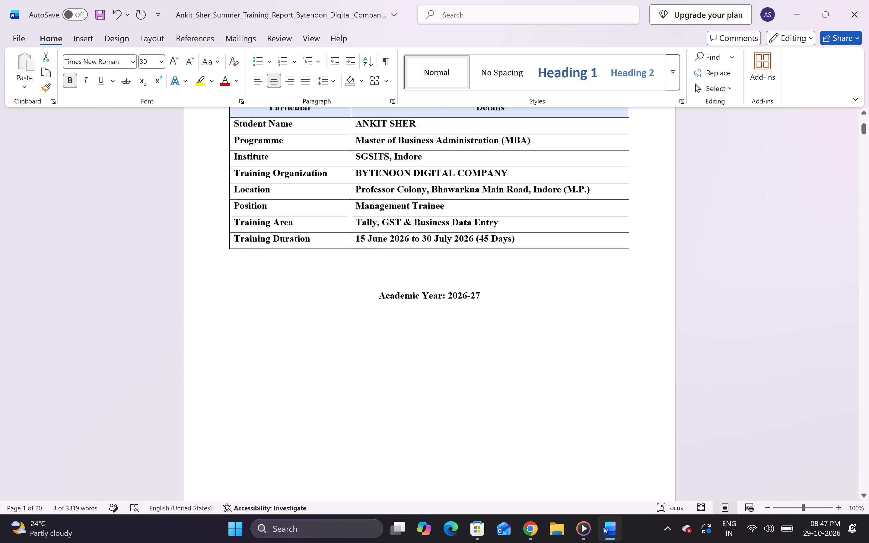
scroll(221, 296, "up", 1)
scroll(221, 296, "down", 19)
scroll(221, 296, "down", 10)
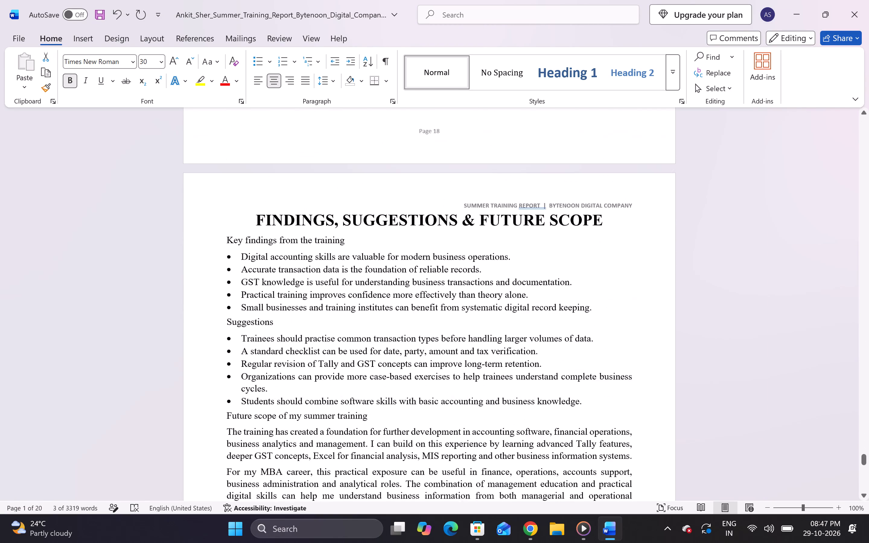
scroll(221, 296, "up", 12)
scroll(221, 296, "down", 2)
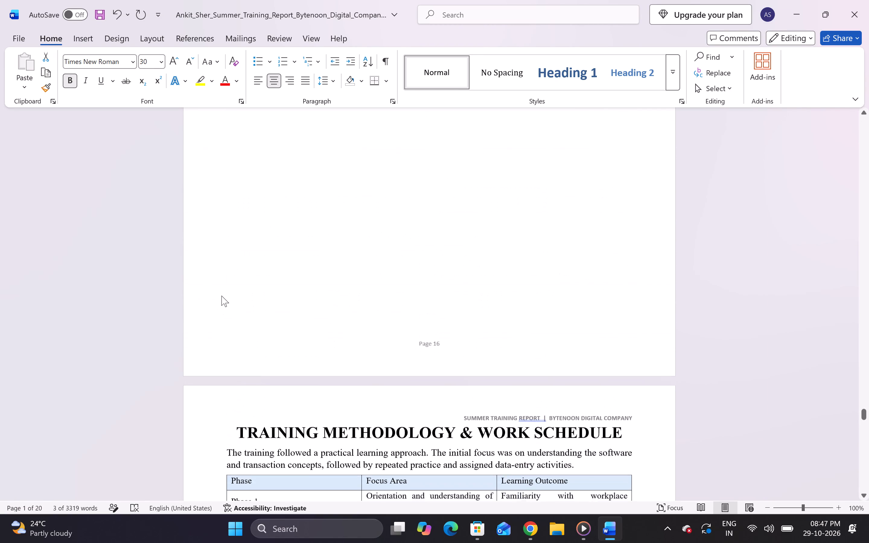
scroll(221, 296, "down", 6)
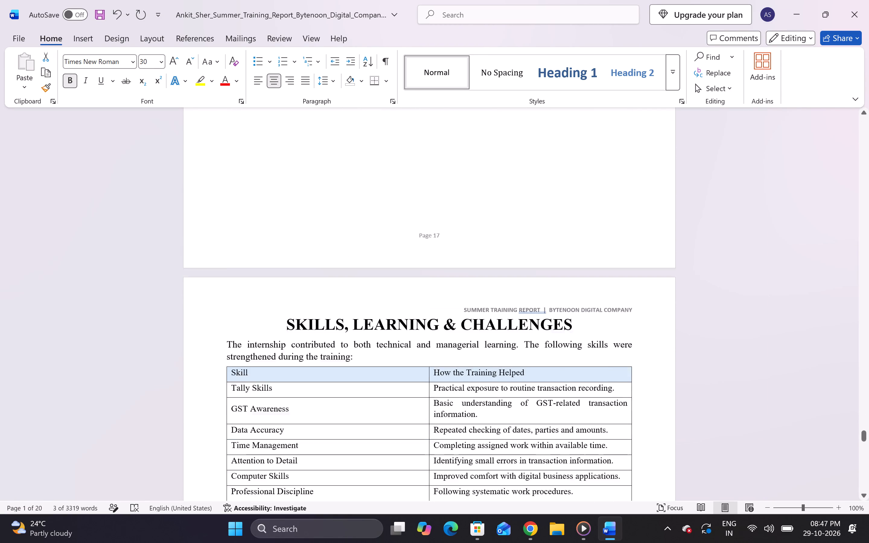
scroll(221, 296, "down", 9)
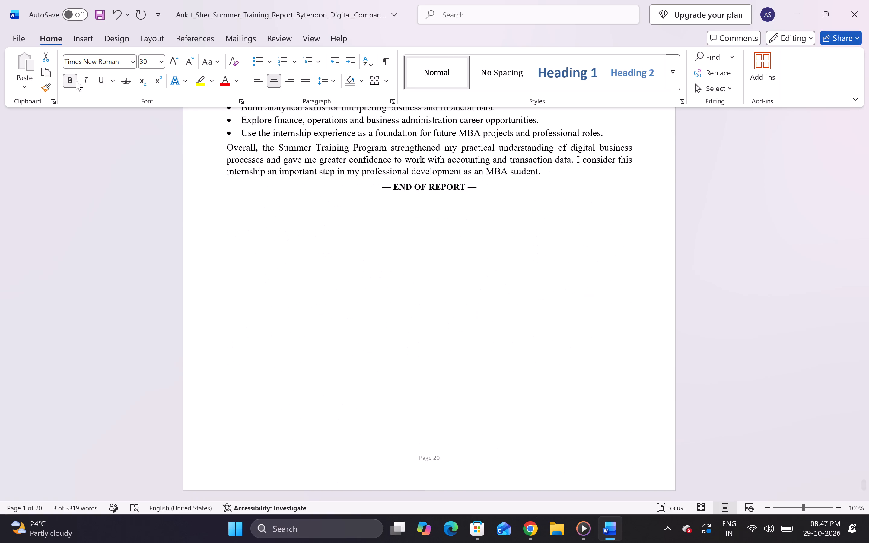
Save a copy of the report in Downloads as a Word Document, shortening the file name so it ends with Summer_Training.
left_click(12, 33)
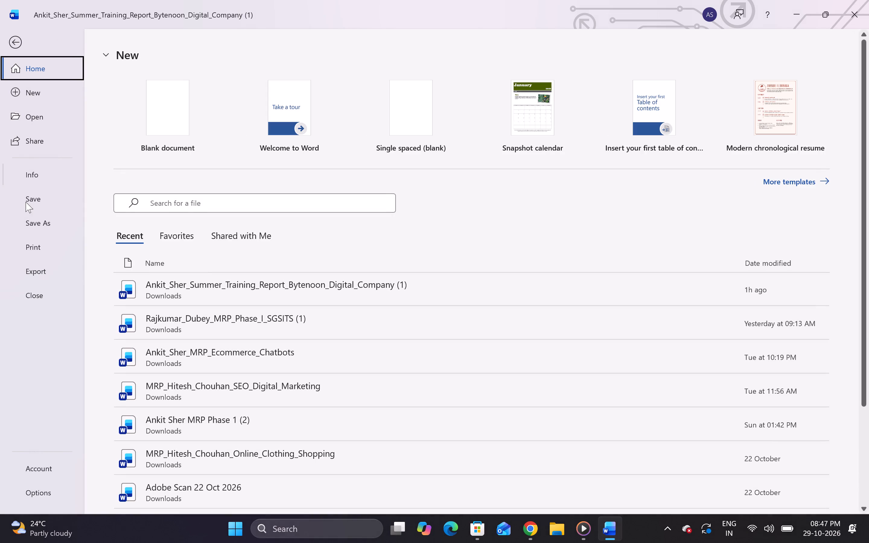
left_click(28, 218)
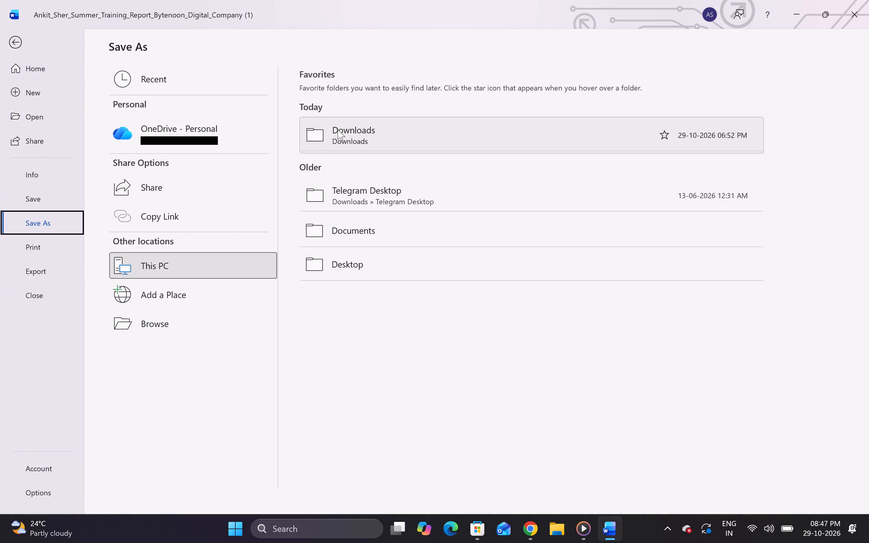
left_click(338, 129)
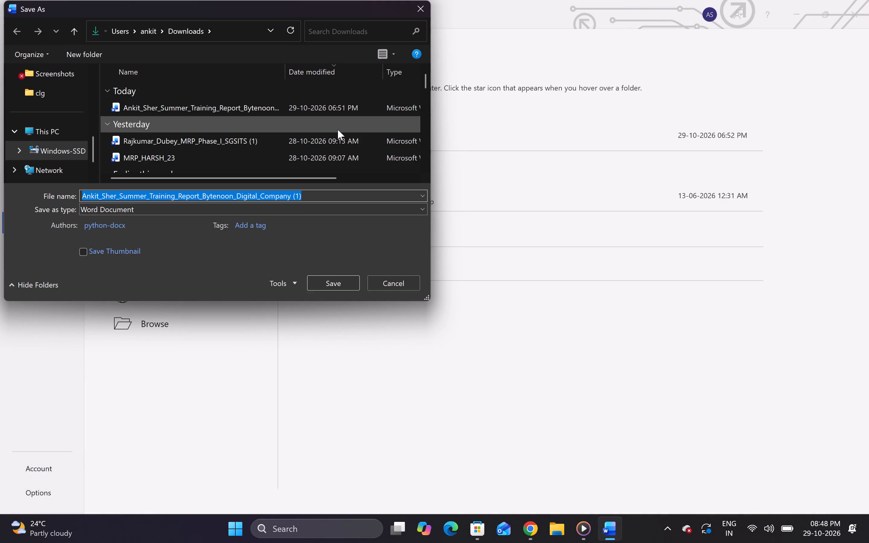
left_click(305, 192)
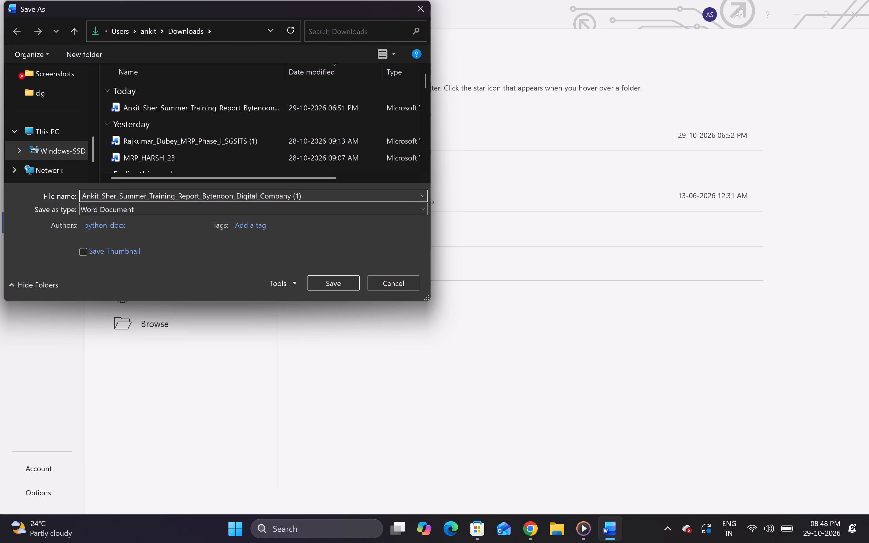
key("BackSpace")
key("BackSpace")
key("BackSpace")
key("BackSpace")
key("BackSpace")
key("BackSpace")
key("BackSpace")
key("BackSpace")
key("BackSpace")
key("BackSpace")
key("BackSpace")
key("BackSpace")
key("BackSpace")
key("BackSpace")
key("BackSpace")
key("BackSpace")
key("BackSpace")
key("BackSpace")
key("BackSpace")
key("BackSpace")
key("BackSpace")
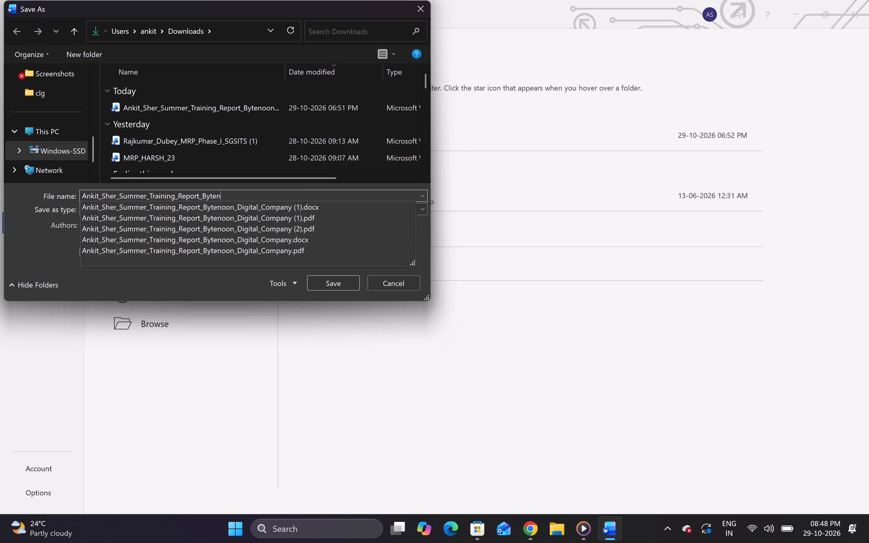
key("BackSpace")
key("BackSpace")
key("BackSpace")
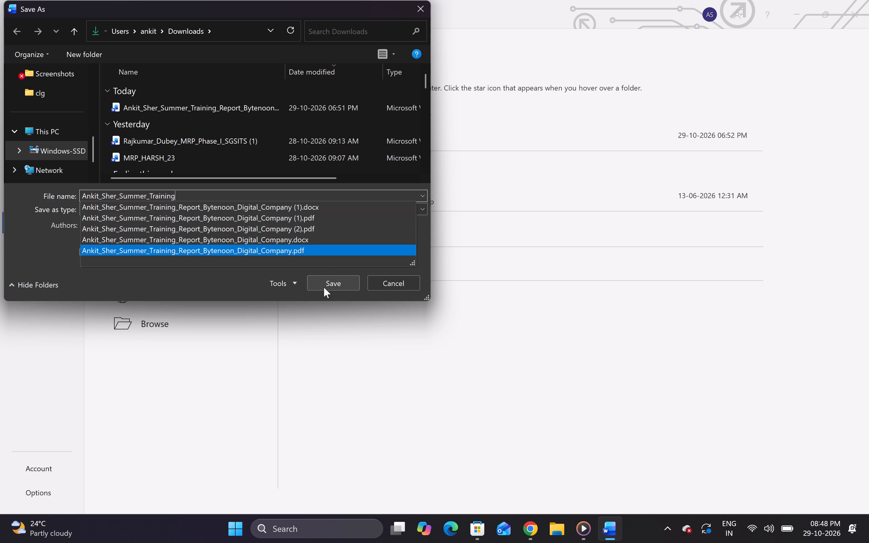
left_click(266, 198)
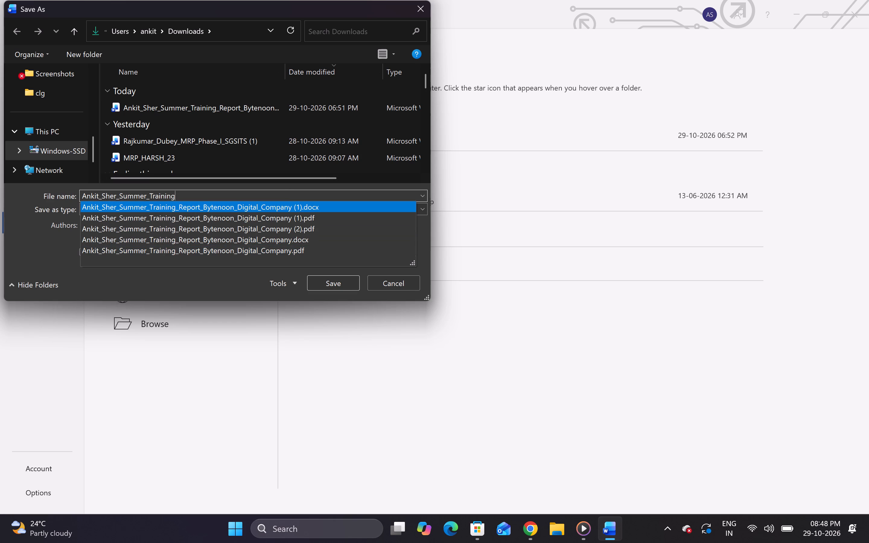
left_click(424, 210)
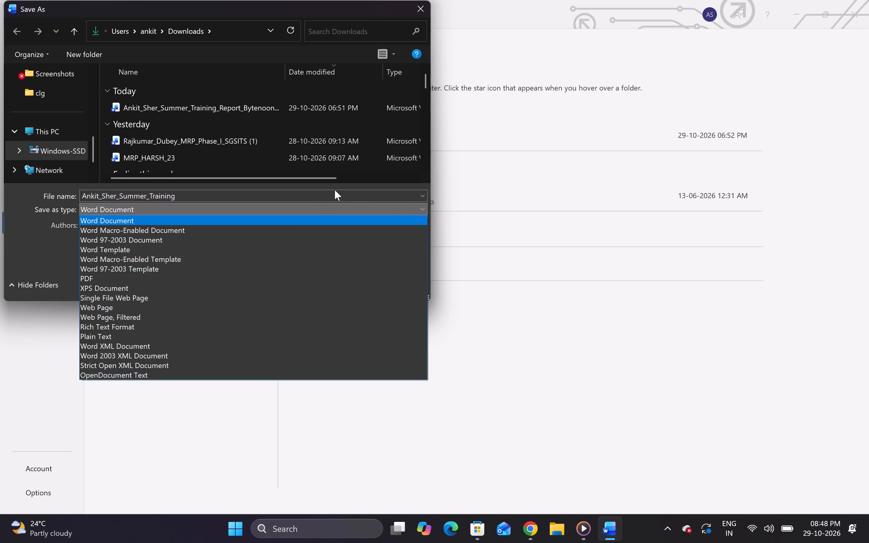
left_click(272, 219)
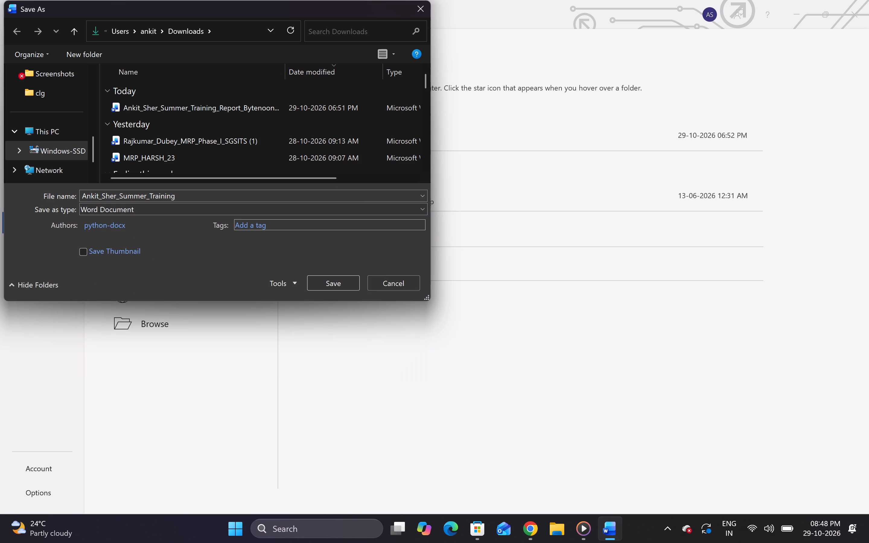
left_click(320, 283)
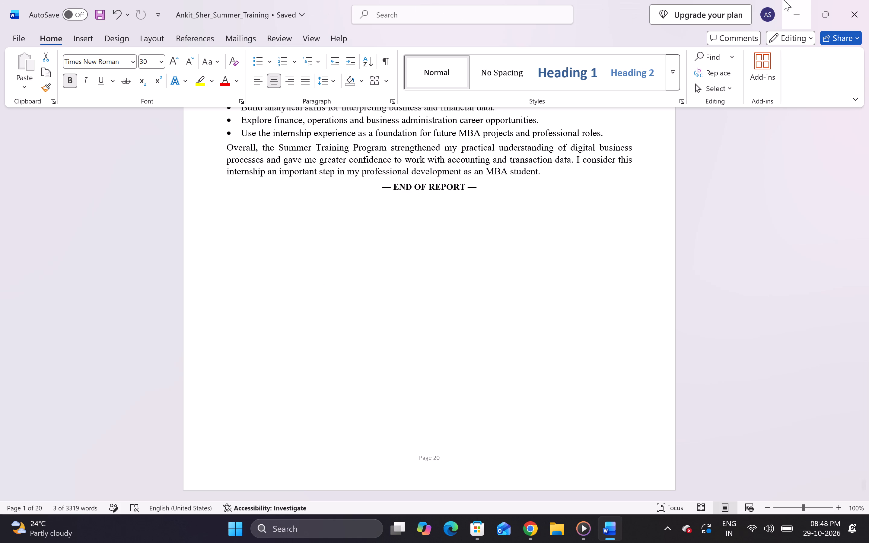
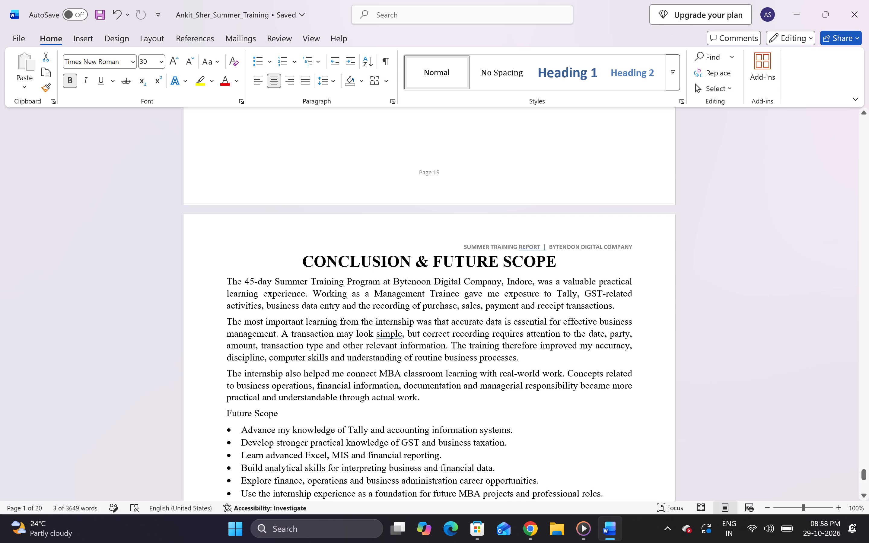
Delete the cover page content of the summer training report, from the SUMMER TRAINING REPORT title through the Academic Year line.
scroll(559, 286, "up", 15)
scroll(559, 286, "up", 9)
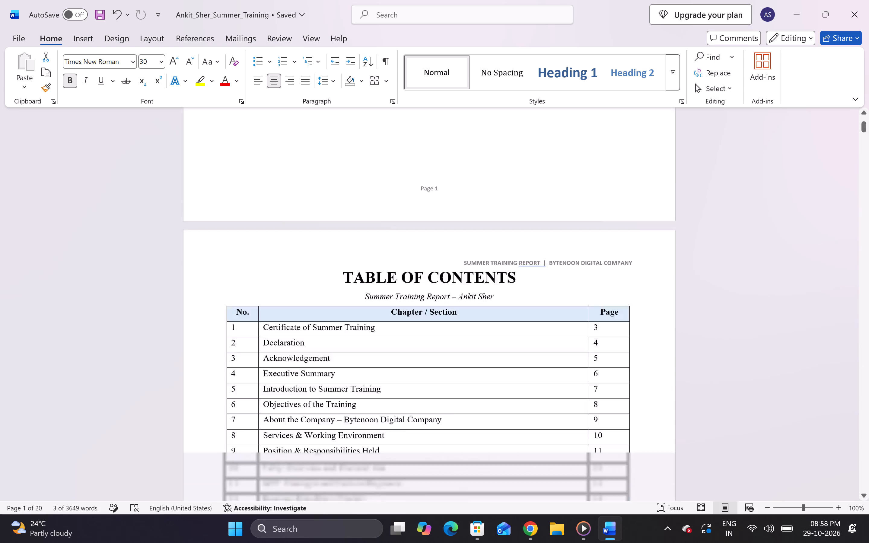
scroll(559, 286, "up", 14)
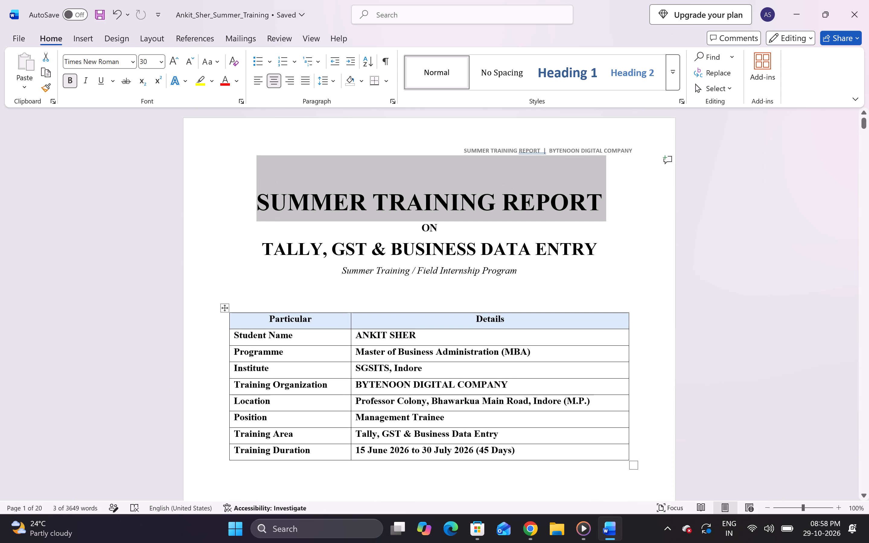
left_click(755, 264)
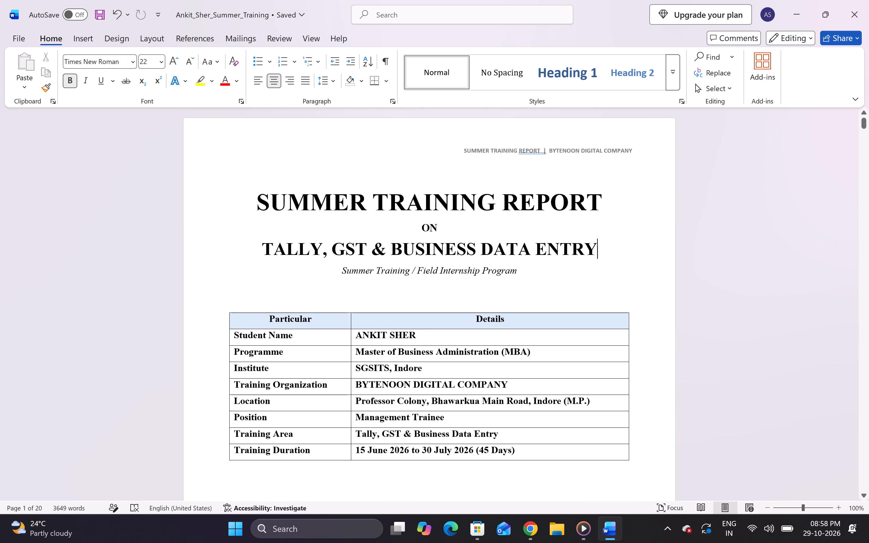
scroll(614, 207, "up", 1)
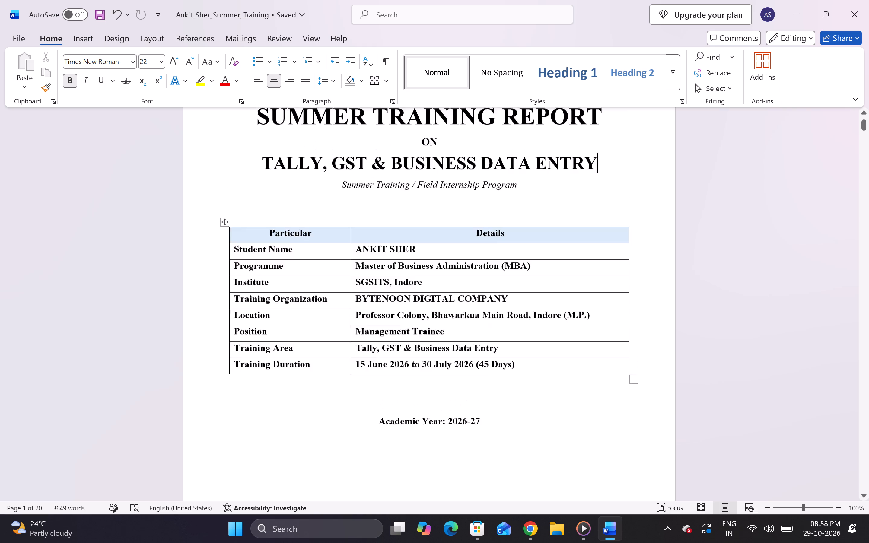
scroll(614, 207, "up", 1)
scroll(479, 354, "down", 4)
scroll(479, 354, "up", 1)
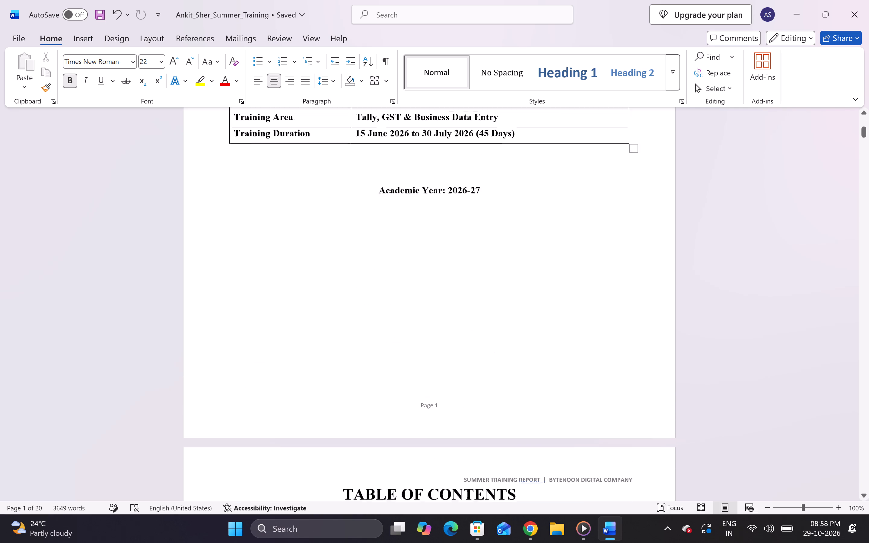
scroll(479, 354, "up", 3)
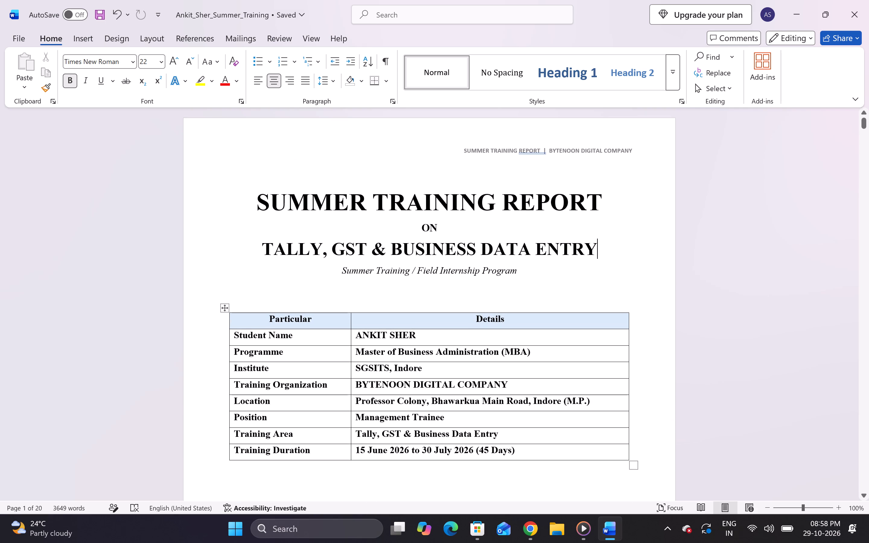
left_click_drag(258, 190, 486, 527)
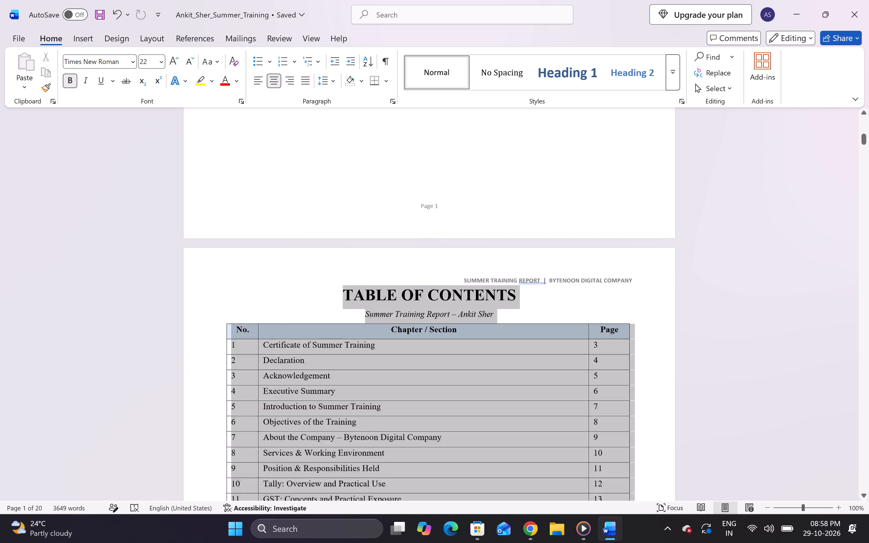
left_click_drag(486, 527, 481, 116)
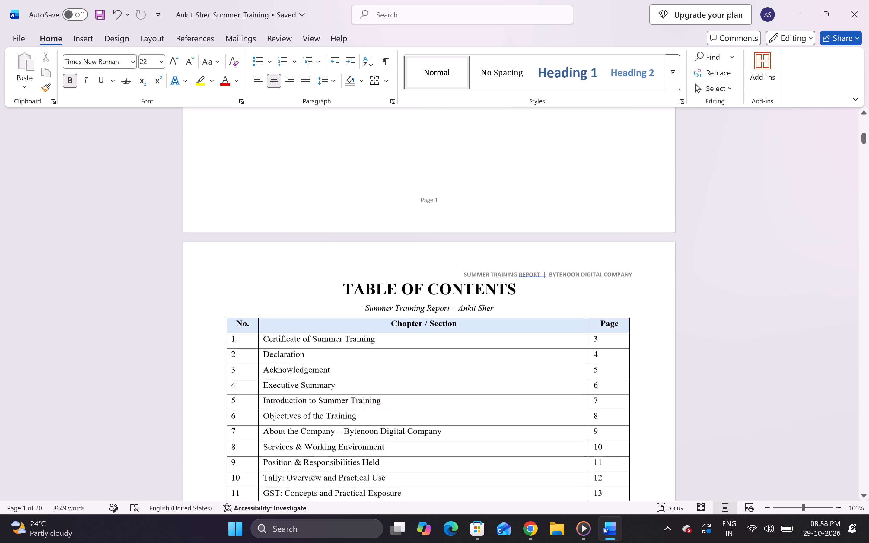
left_click_drag(481, 116, 482, 229)
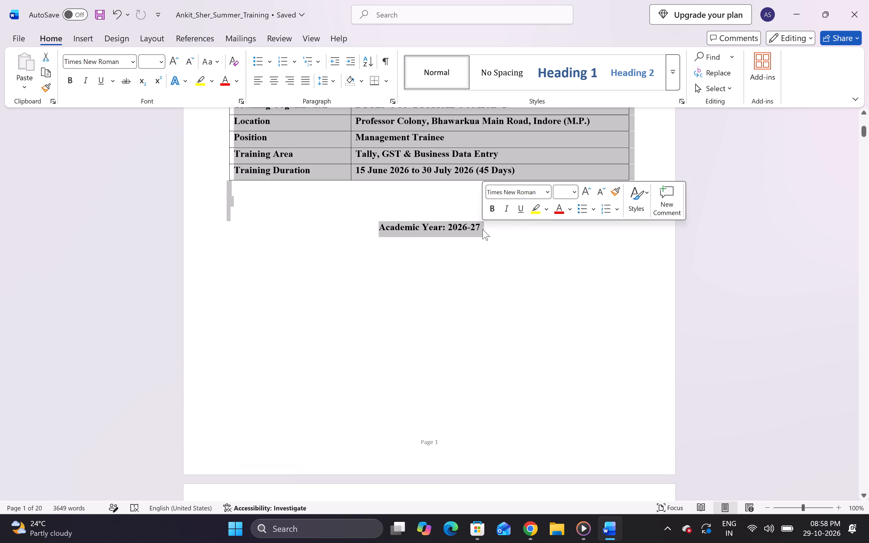
key("BackSpace")
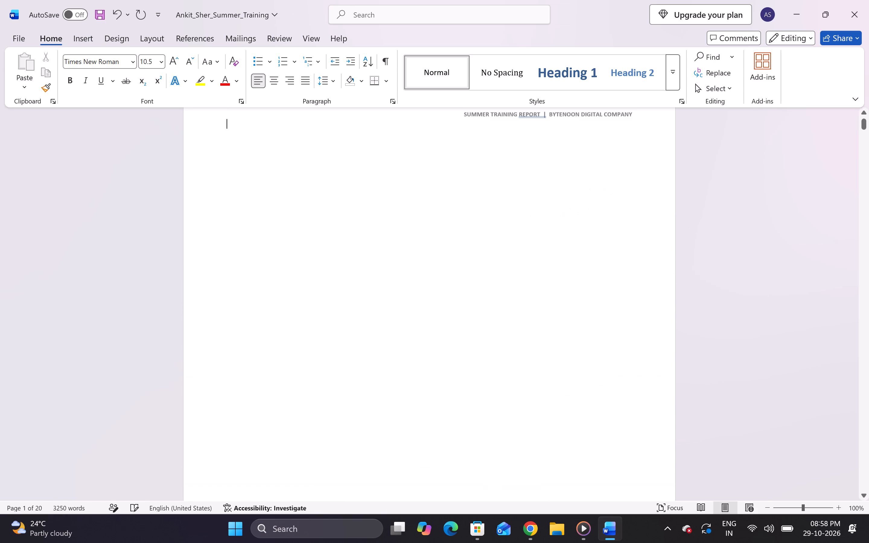
scroll(504, 235, "up", 1)
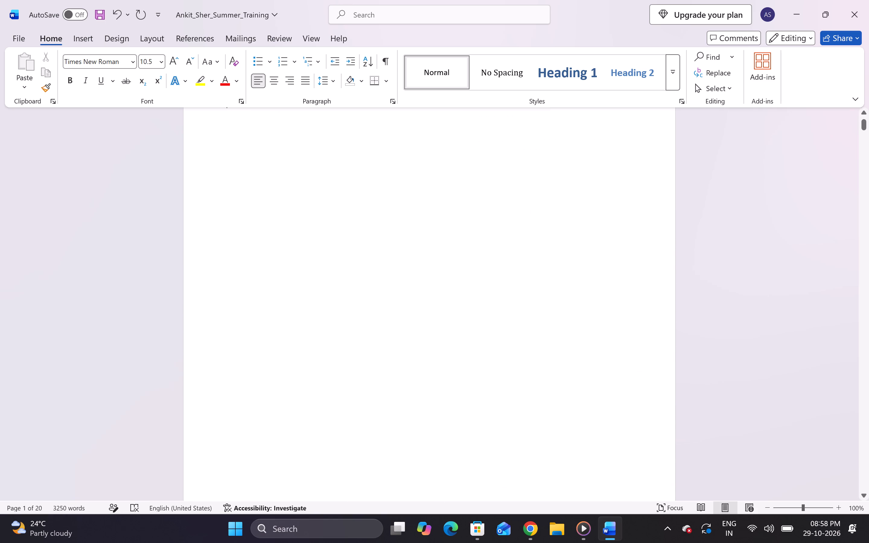
Minimize the summer training report document window.
left_click(797, 10)
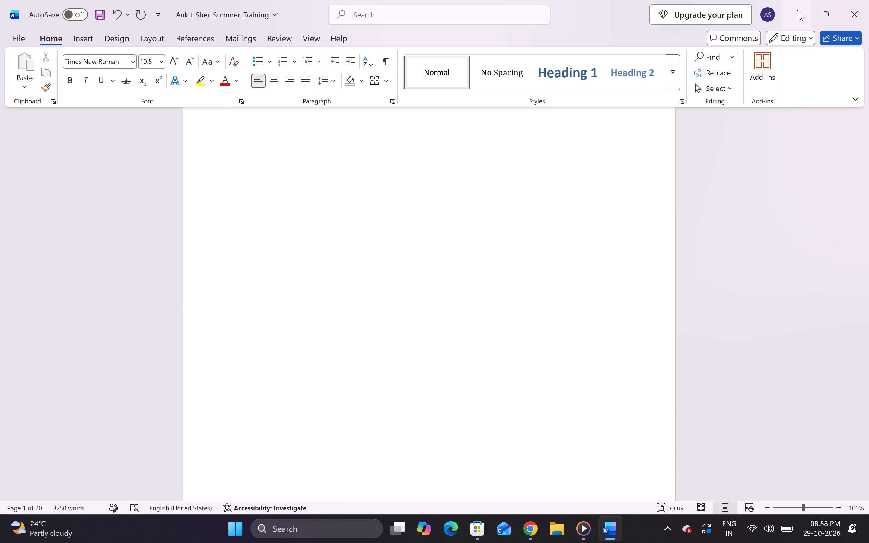
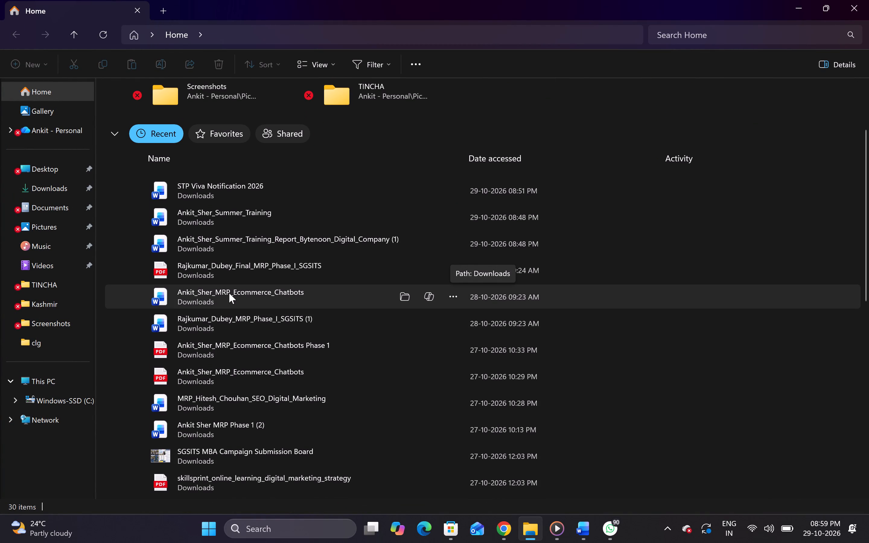
Open the earlier "MRP Phase 1 (2)" Word document from the recent files in Downloads.
scroll(229, 293, "down", 3)
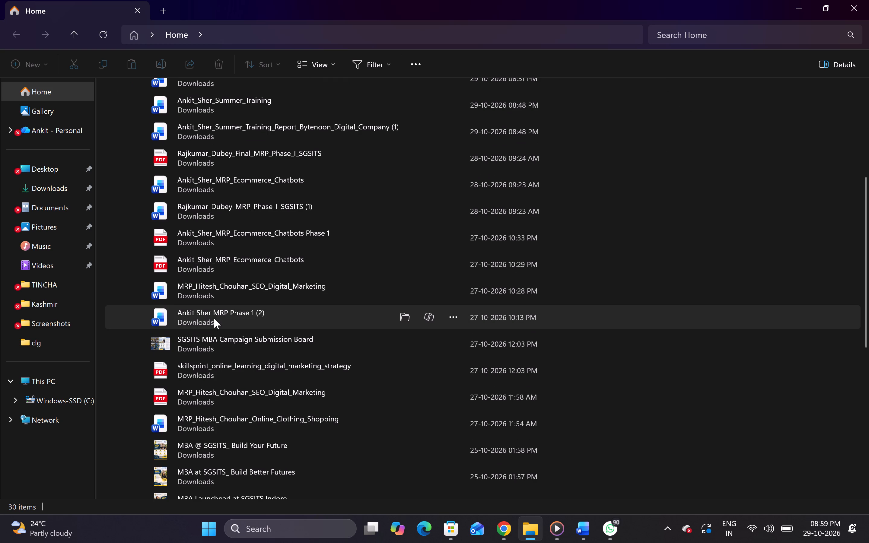
left_click(214, 318)
double_click(214, 318)
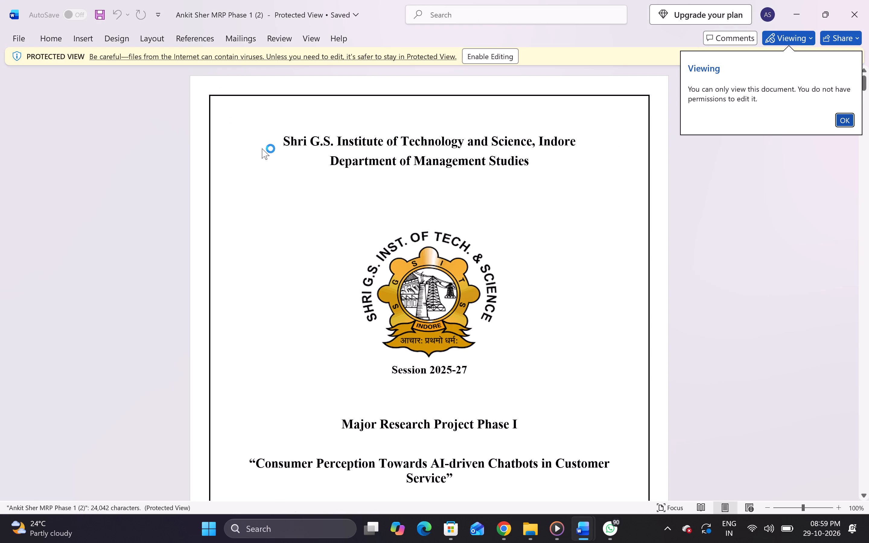
Copy the MRP Phase 1 cover page's text and SGSITS logo, and paste them onto the blank first page of the summer training report.
left_click_drag(282, 137, 418, 412)
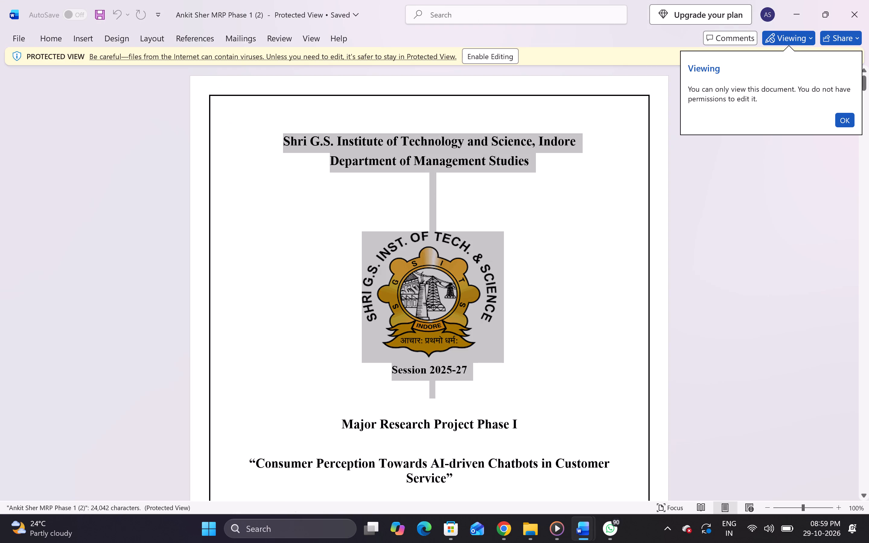
left_click_drag(418, 412, 484, 106)
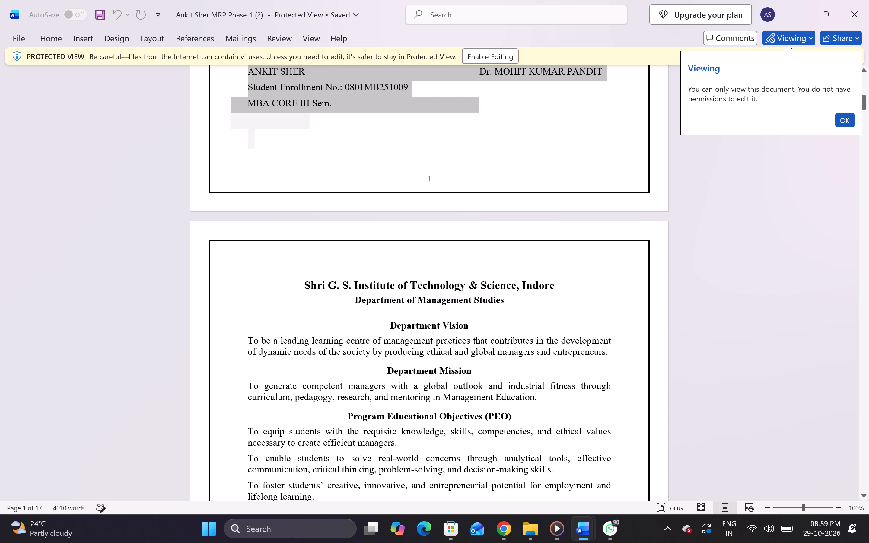
left_click_drag(484, 106, 517, 106)
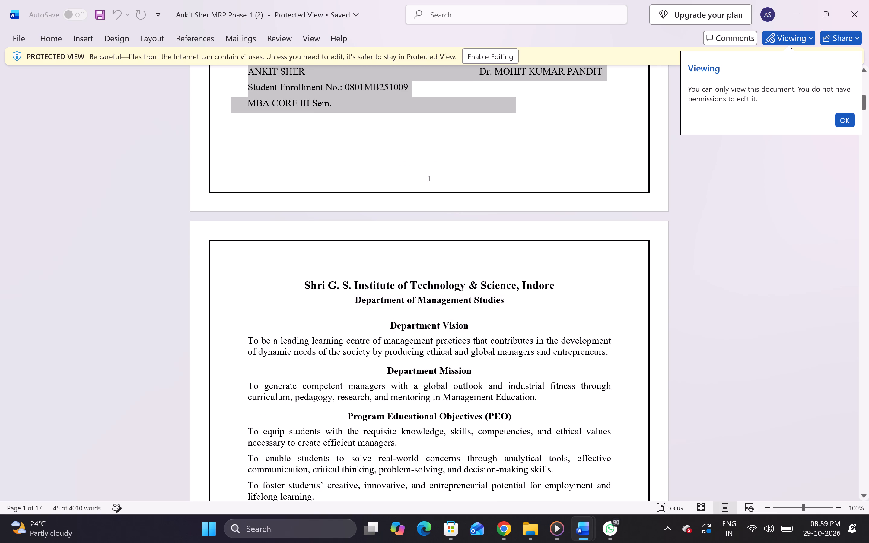
key("ctrl+c")
scroll(517, 106, "up", 2)
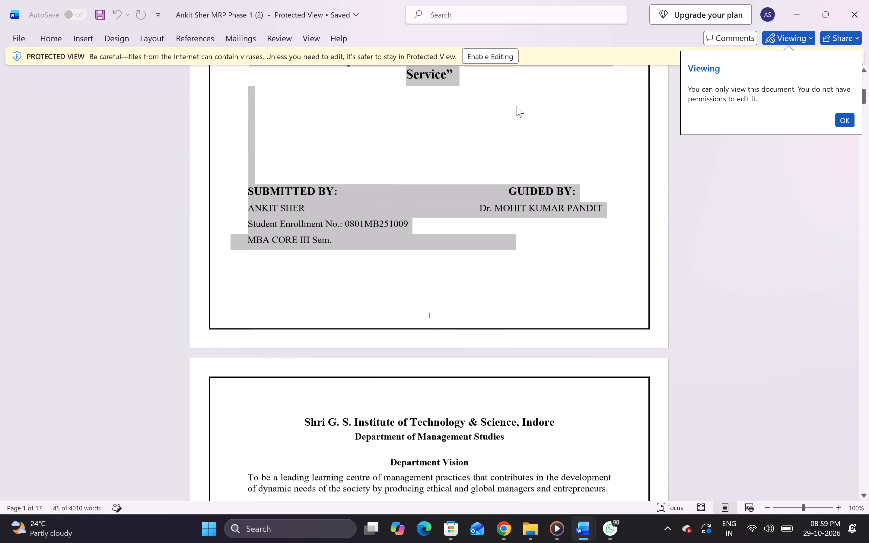
scroll(517, 106, "up", 2)
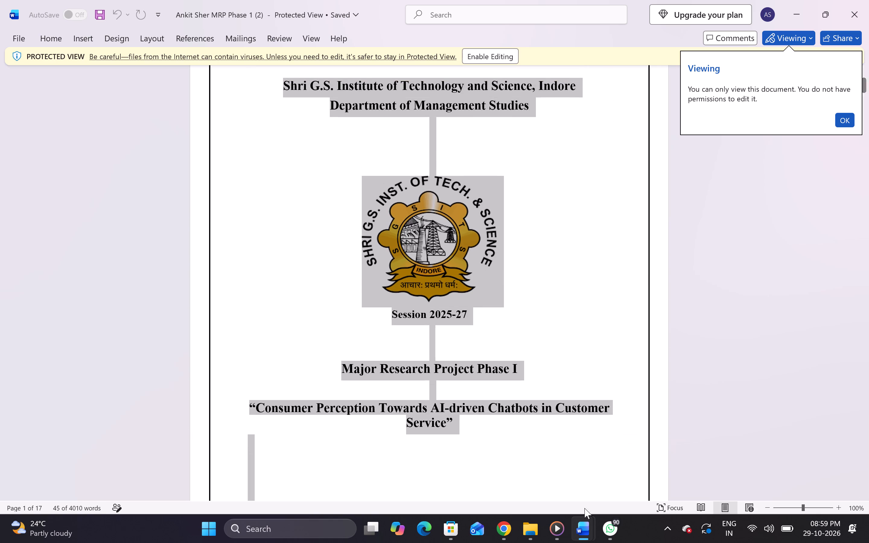
left_click(516, 478)
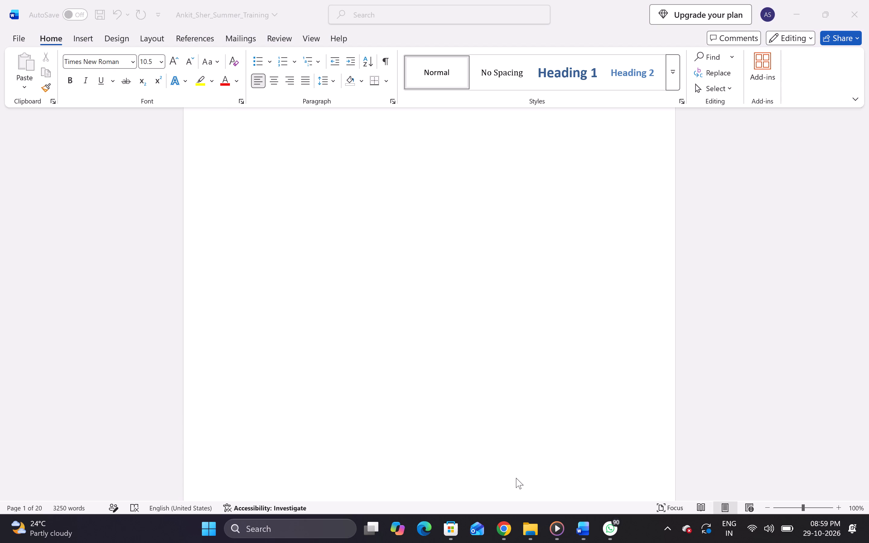
scroll(516, 478, "up", 3)
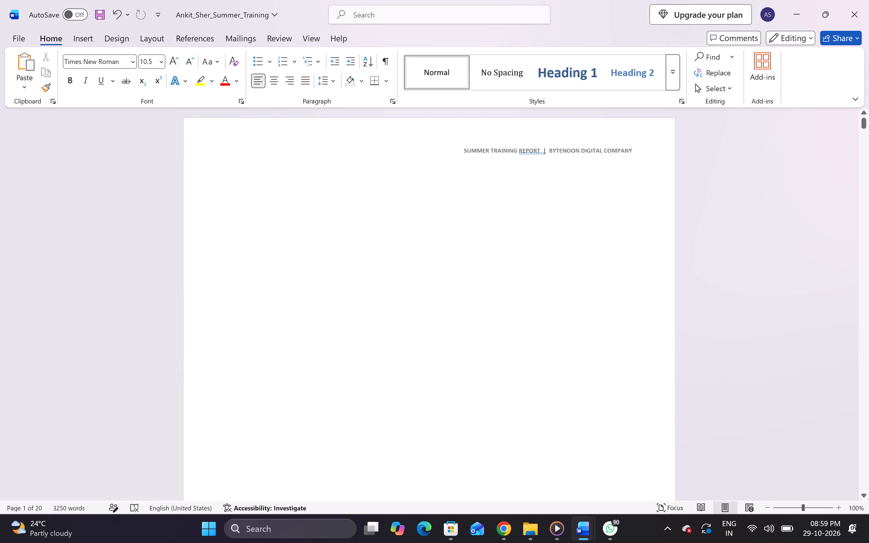
key("ctrl+v")
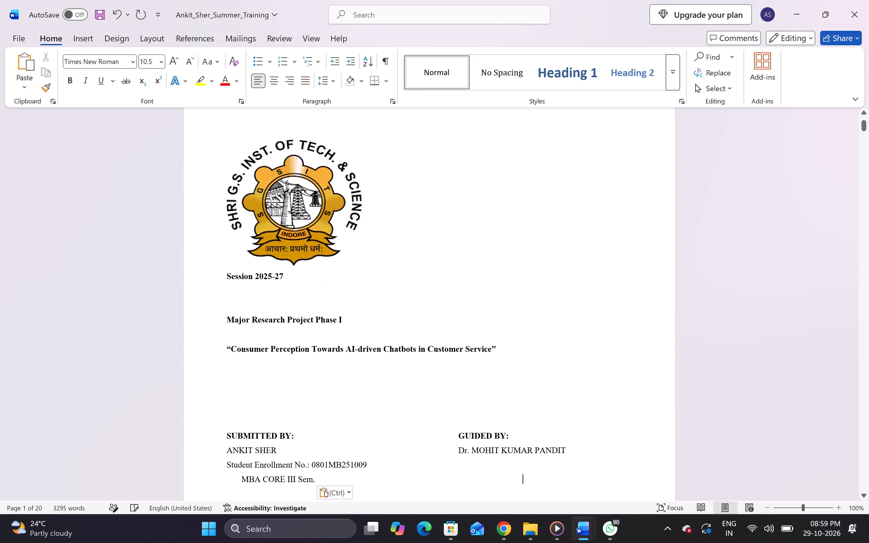
Centre all the pasted cover page content, from the institute name through the submission details.
scroll(313, 232, "up", 2)
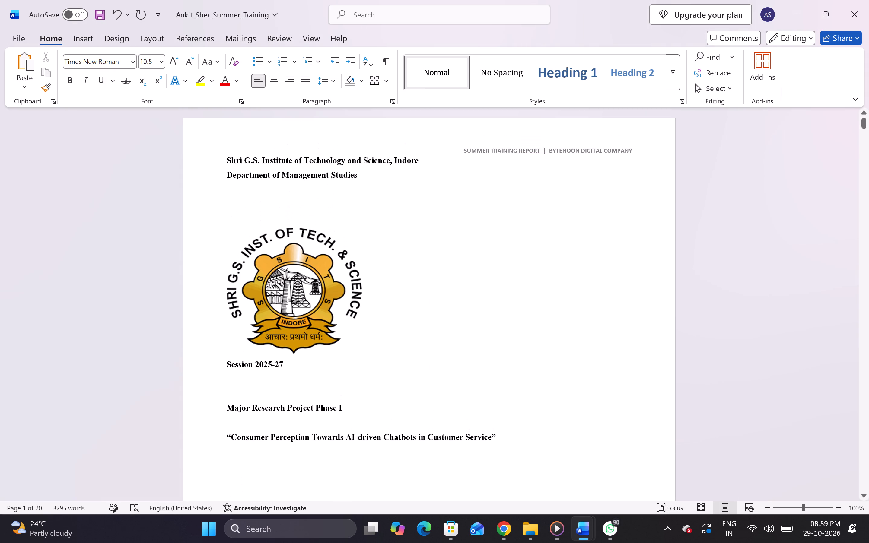
left_click_drag(225, 158, 398, 363)
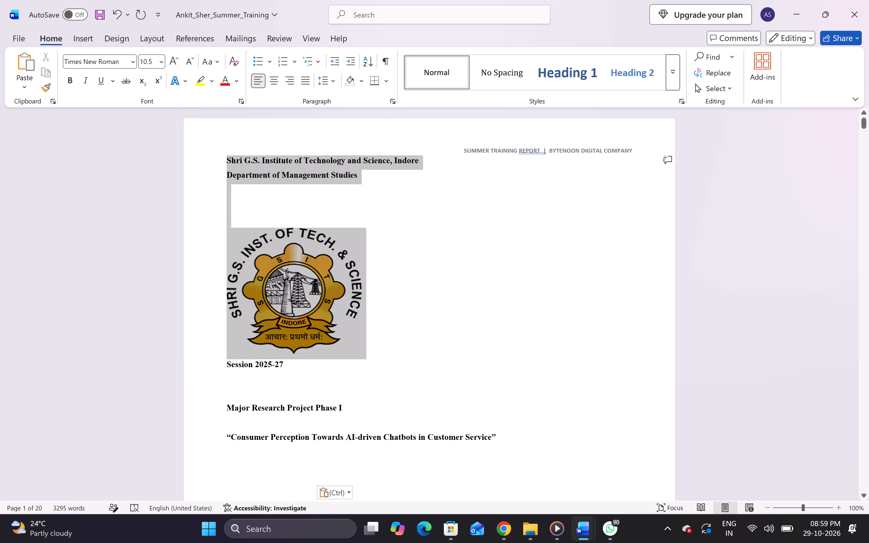
left_click_drag(398, 363, 467, 73)
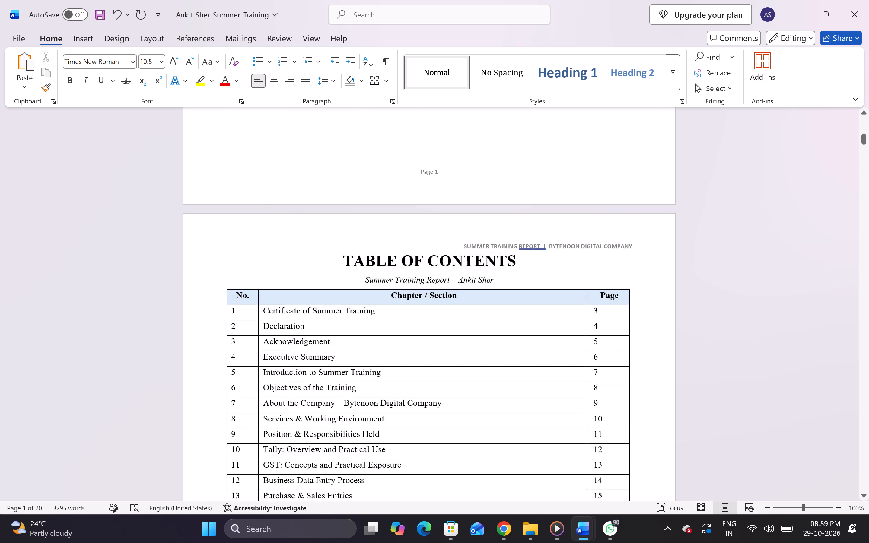
left_click_drag(467, 73, 510, 358)
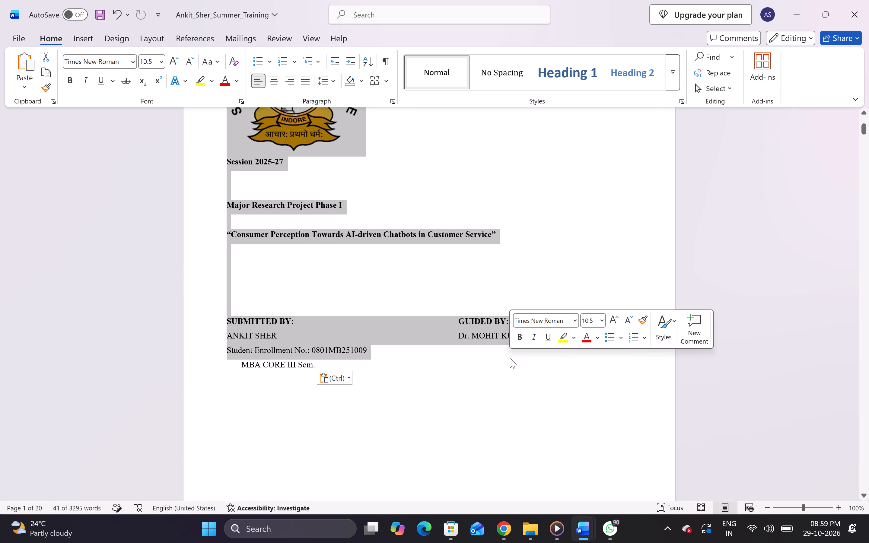
left_click(393, 360)
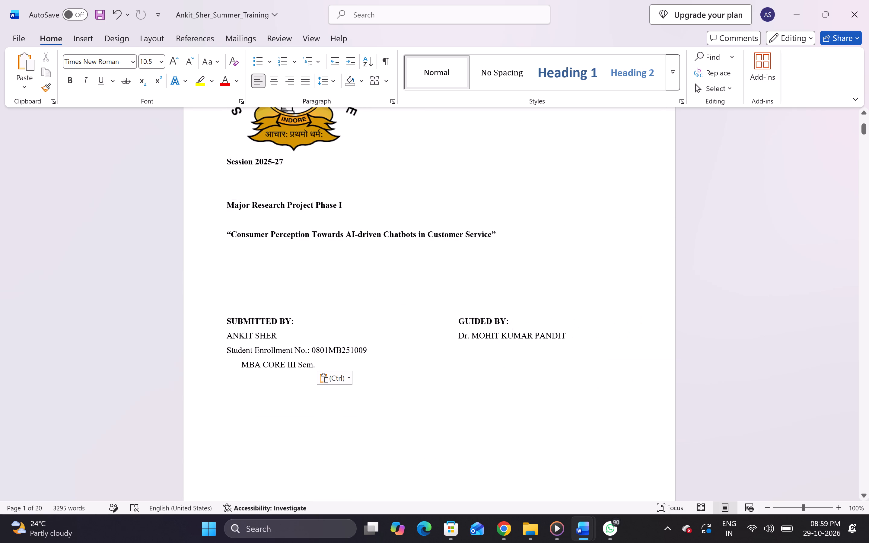
left_click_drag(326, 360, 252, 98)
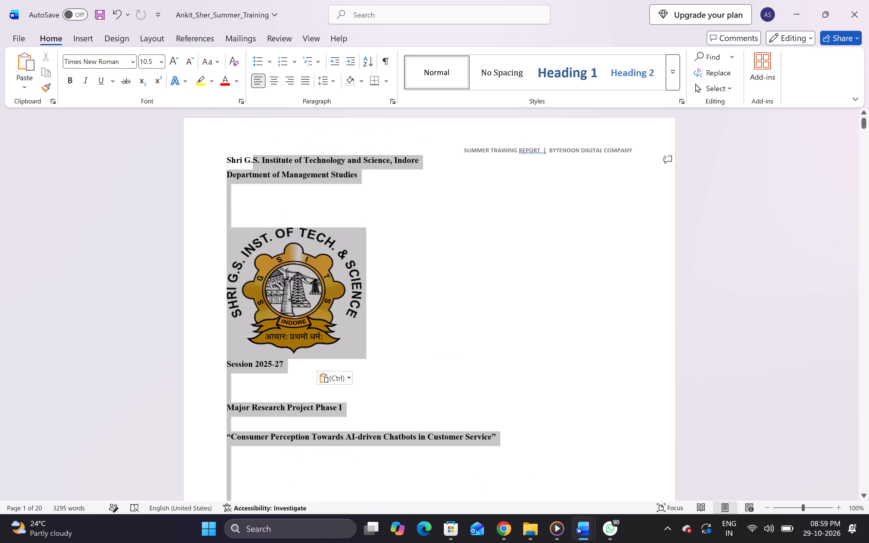
left_click_drag(252, 98, 218, 139)
left_click(306, 72)
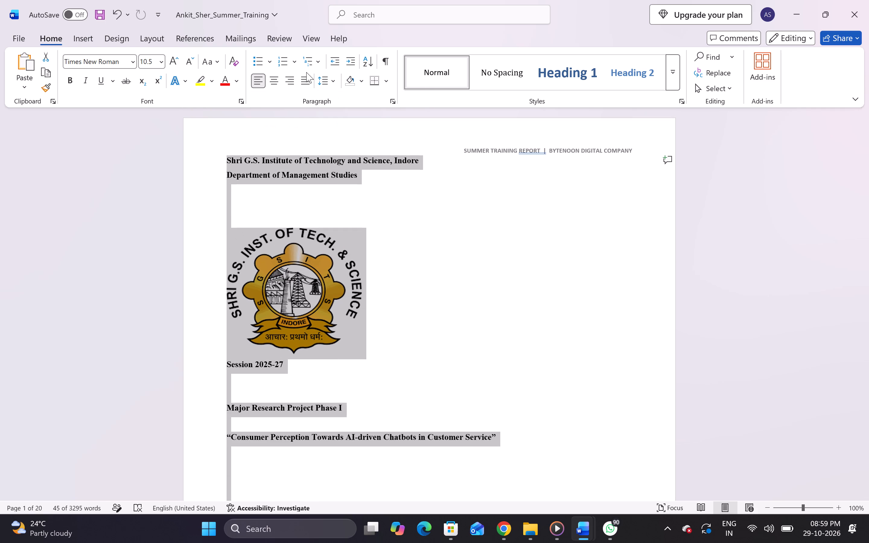
left_click(268, 79)
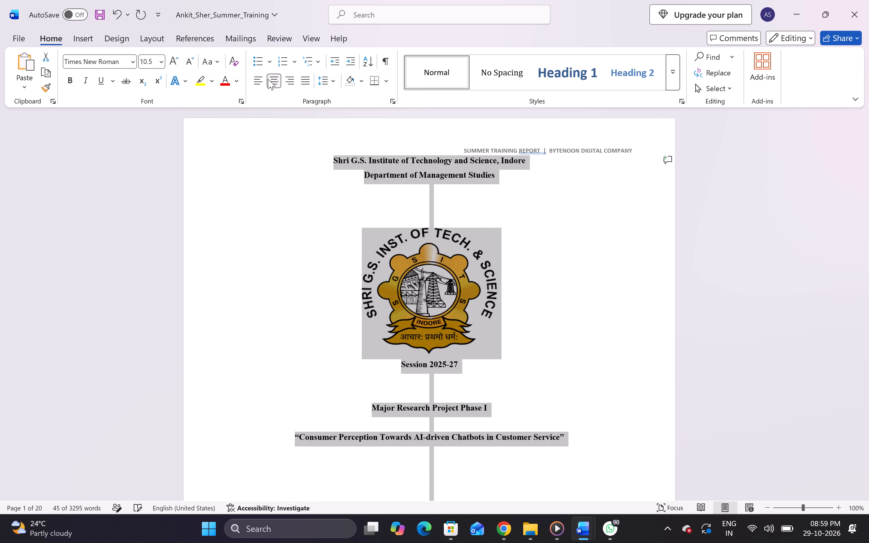
Justify the "SUBMITTED BY:" and "GUIDED BY:" block, including the names, enrollment number and MBA CORE III Sem. lines.
scroll(293, 230, "down", 2)
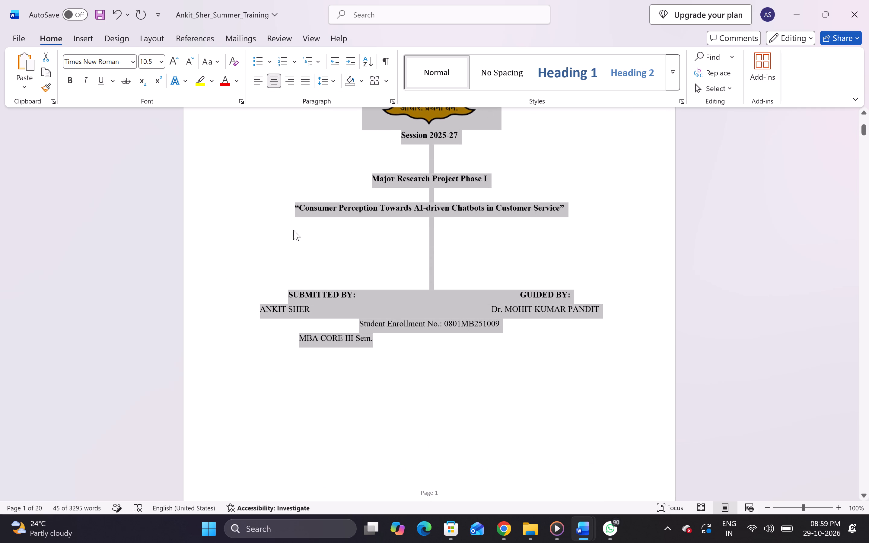
left_click(293, 230)
left_click_drag(284, 291, 359, 345)
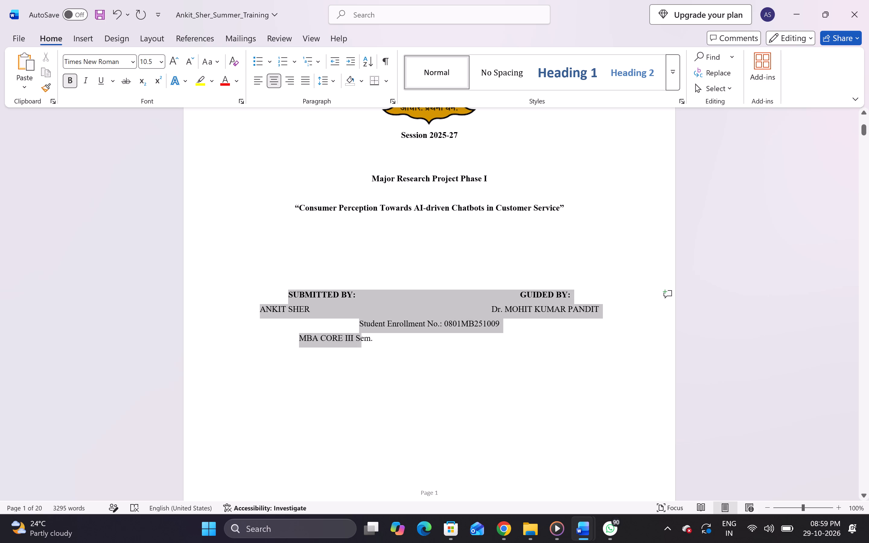
left_click_drag(359, 345, 364, 346)
left_click(304, 83)
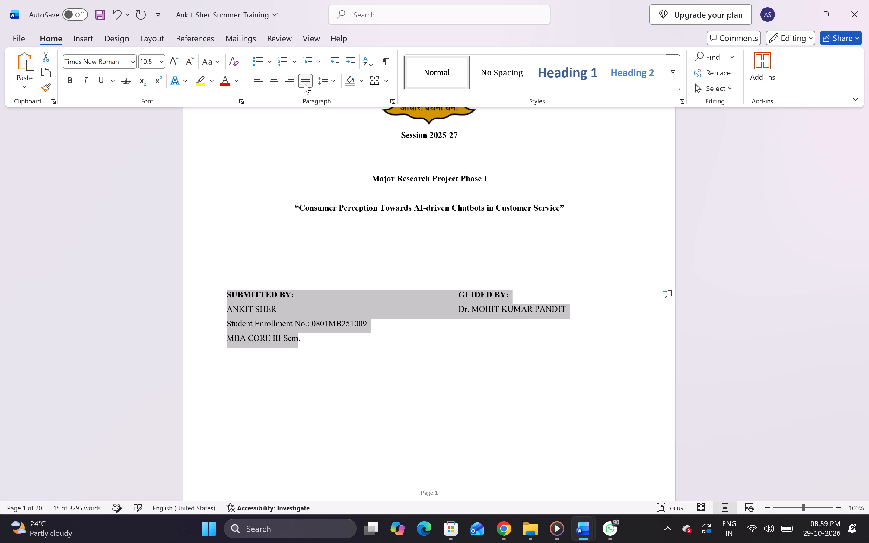
left_click(419, 264)
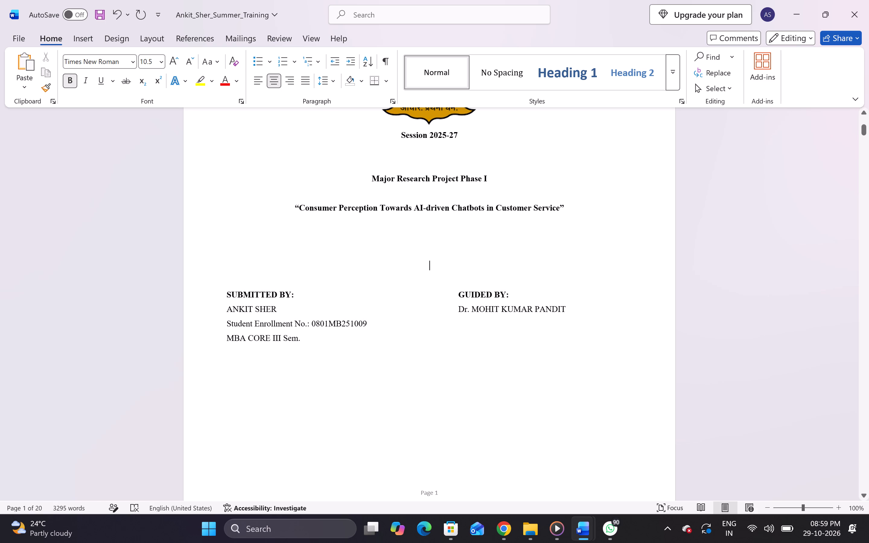
Shift the "GUIDED BY:" heading towards the page's right margin by adding spaces before it.
left_click(448, 298)
key("space")
key("space")
key("space")
key("space")
key("space")
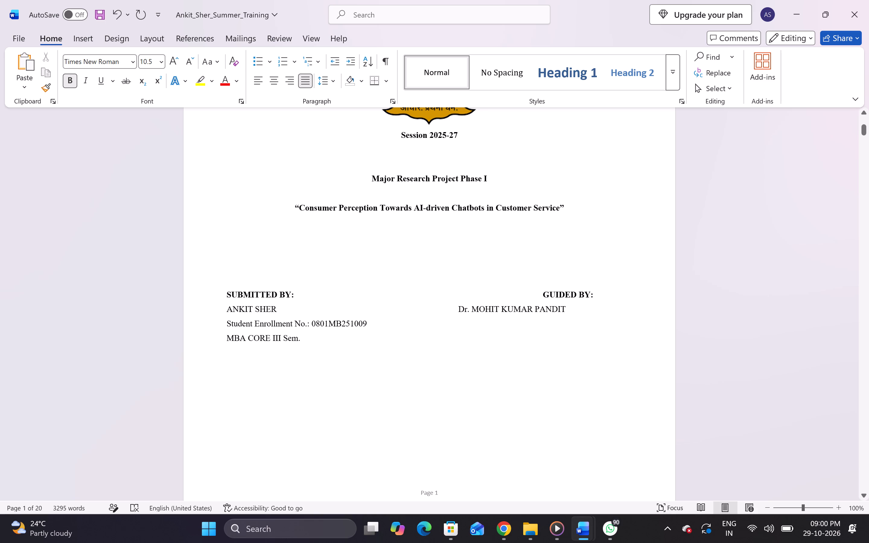
Shift the guide's name right with added spaces so it sits beneath the "GUIDED BY:" heading.
left_click(462, 307)
left_click(453, 307)
key("space")
key("space")
key("space")
key("space")
key("space")
key("space")
key("space")
key("space")
key("space")
key("space")
key("space")
key("space")
key("space")
key("space")
key("space")
key("space")
key("space")
key("space")
key("space")
key("space")
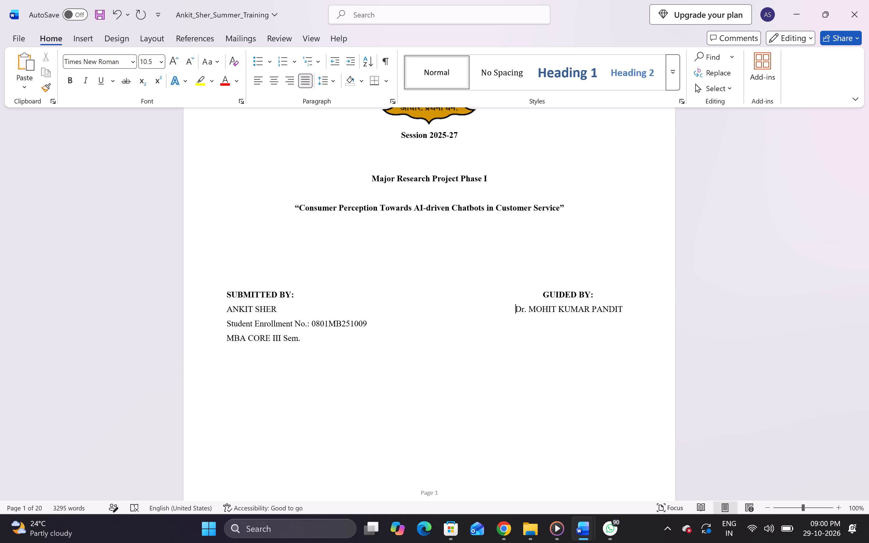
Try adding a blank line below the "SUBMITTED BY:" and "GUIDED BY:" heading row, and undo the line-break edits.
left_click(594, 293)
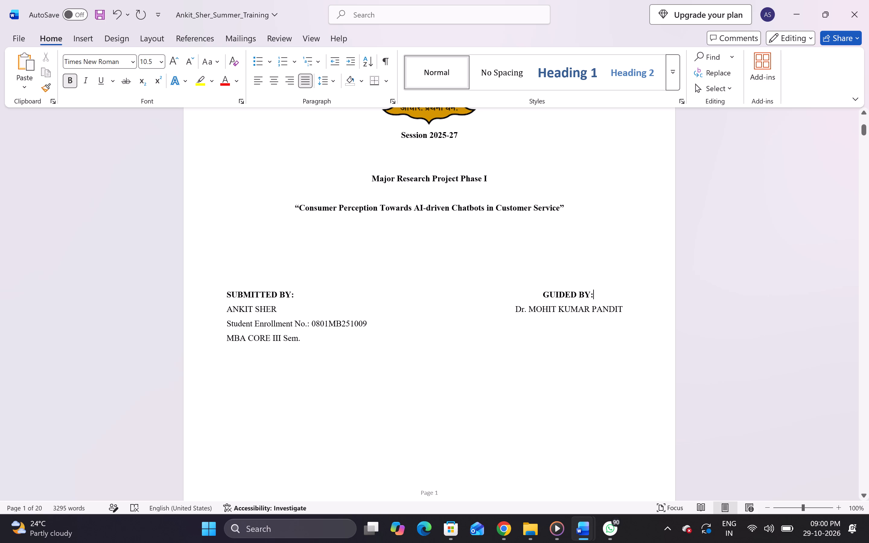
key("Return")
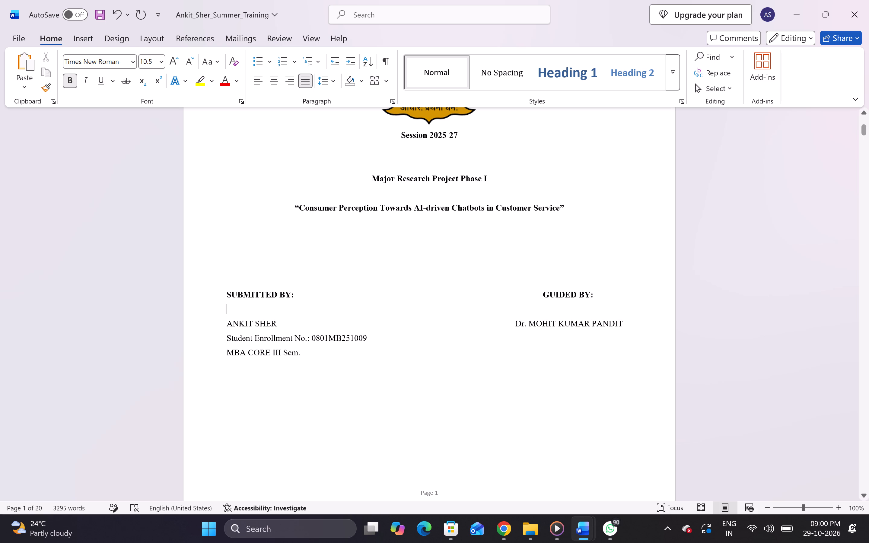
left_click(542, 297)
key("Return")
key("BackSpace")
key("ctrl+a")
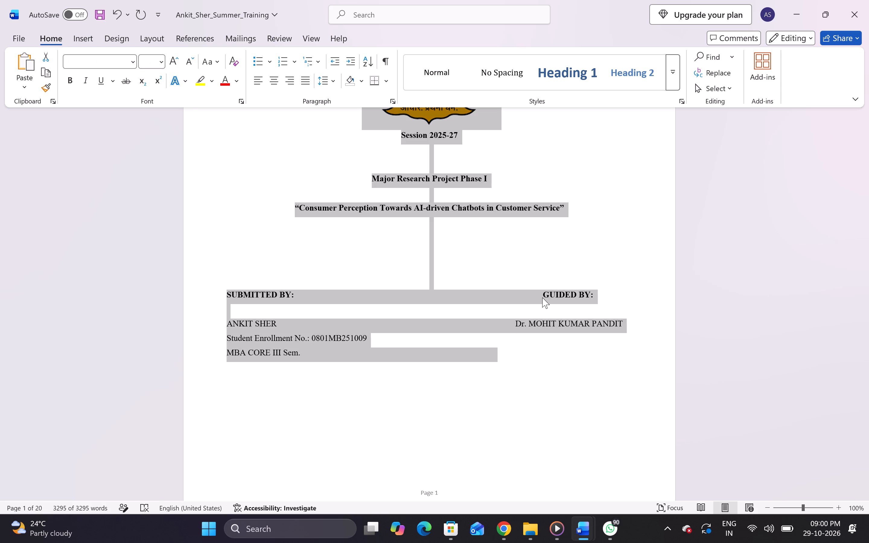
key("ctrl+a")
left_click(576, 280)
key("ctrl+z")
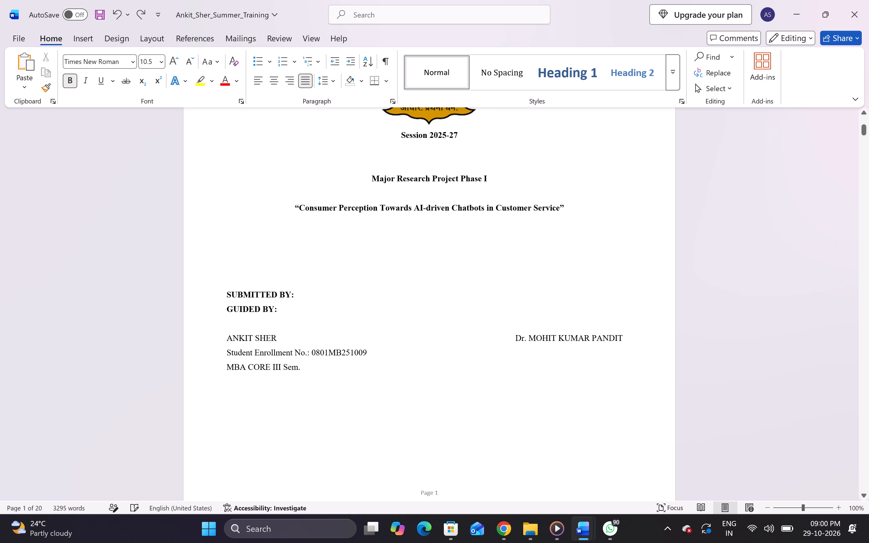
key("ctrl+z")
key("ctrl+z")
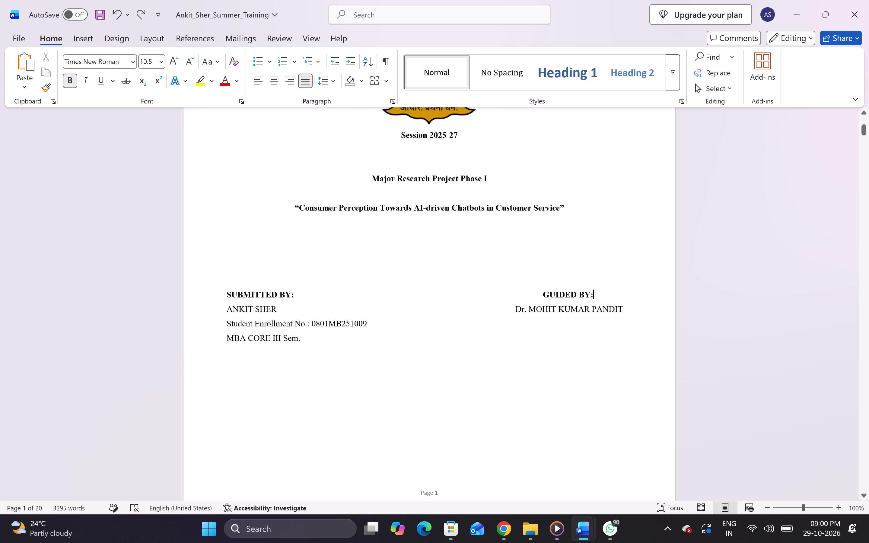
Reduce the spacing before "GUIDED BY:" and fine-tune it so the heading starts in line with the guide's name.
left_click(540, 293)
key("BackSpace")
key("BackSpace")
key("BackSpace")
key("BackSpace")
key("BackSpace")
key("BackSpace")
key("BackSpace")
key("BackSpace")
key("BackSpace")
key("BackSpace")
key("BackSpace")
key("BackSpace")
key("BackSpace")
key("BackSpace")
key("BackSpace")
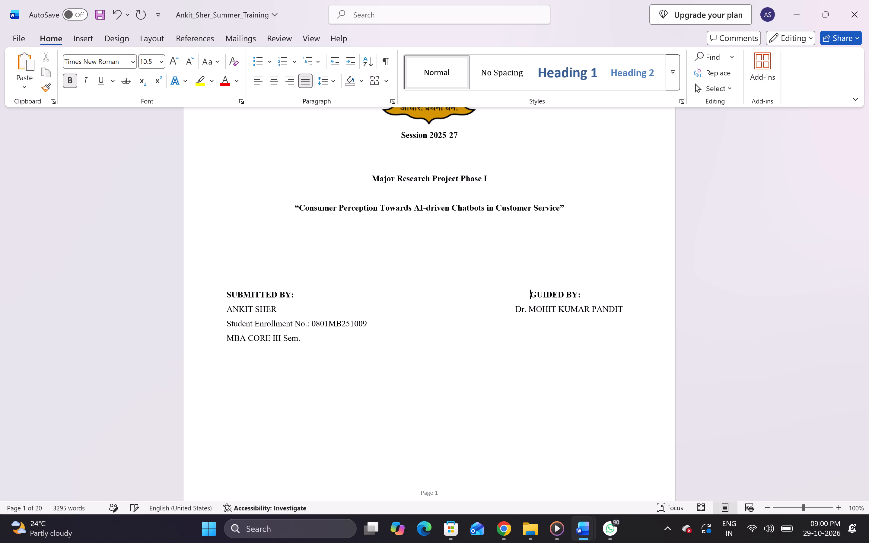
key("space")
key("space")
scroll(527, 358, "up", 5)
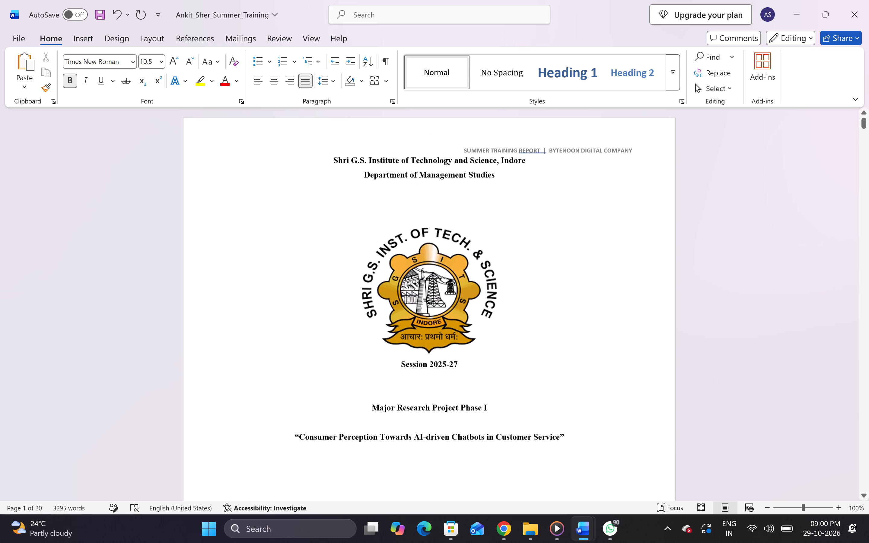
Enlarge the institute name and "Department of Management Studies" lines above the logo to 16 pt.
scroll(527, 358, "up", 1)
left_click_drag(332, 158, 505, 185)
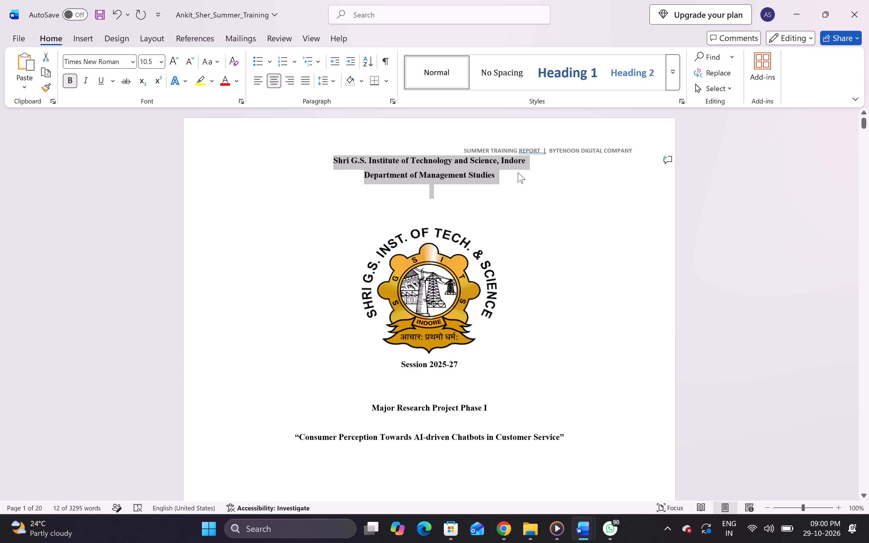
triple_click(175, 61)
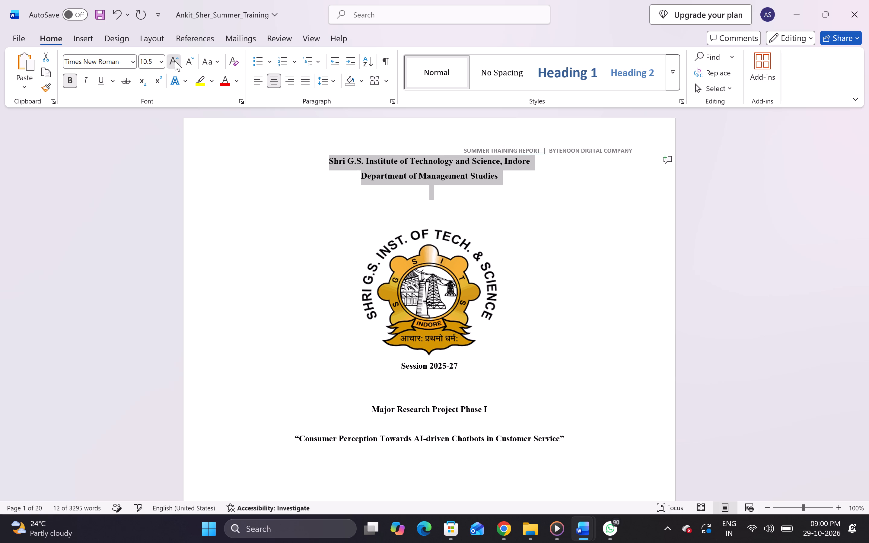
left_click(175, 61)
left_click(186, 61)
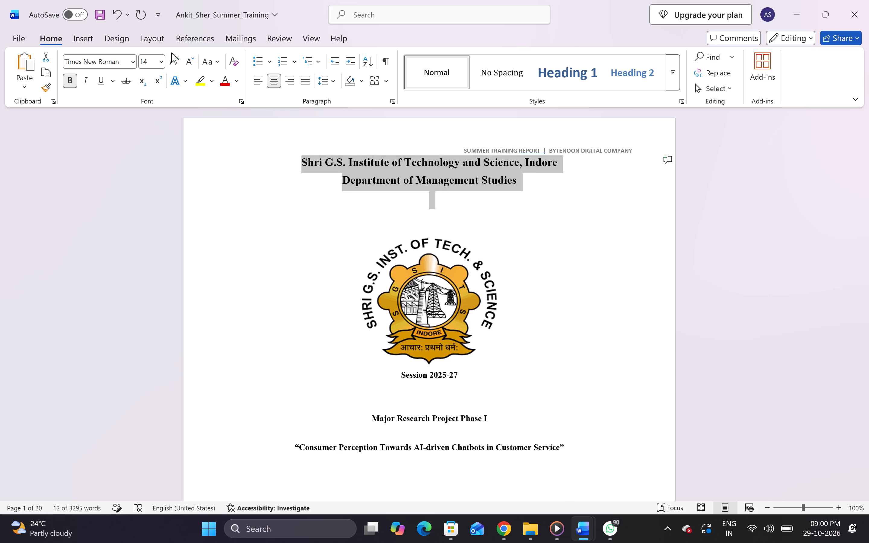
left_click(171, 62)
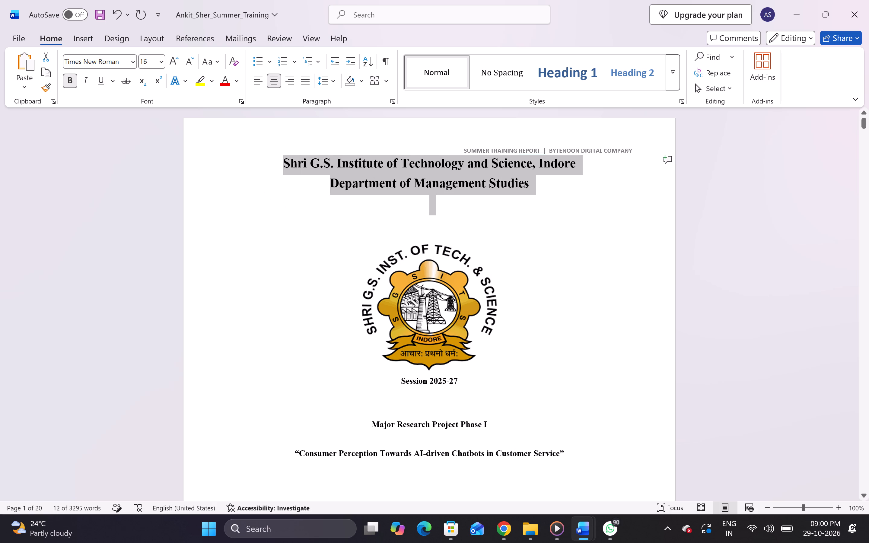
Replace the "Major Research Project Phase I" line below the session with "SUMMER TRAINNING PROJECT".
scroll(357, 295, "down", 1)
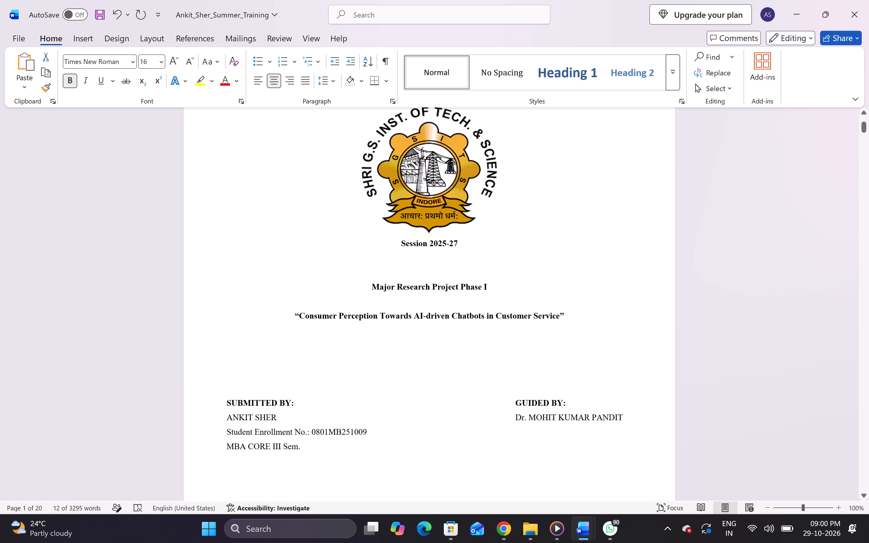
left_click_drag(565, 319, 273, 330)
left_click_drag(273, 330, 379, 274)
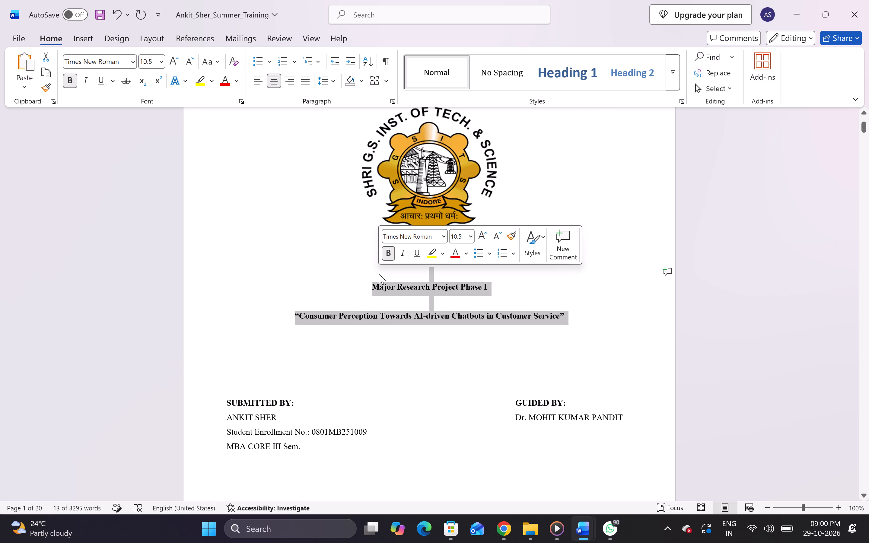
left_click_drag(554, 291, 489, 284)
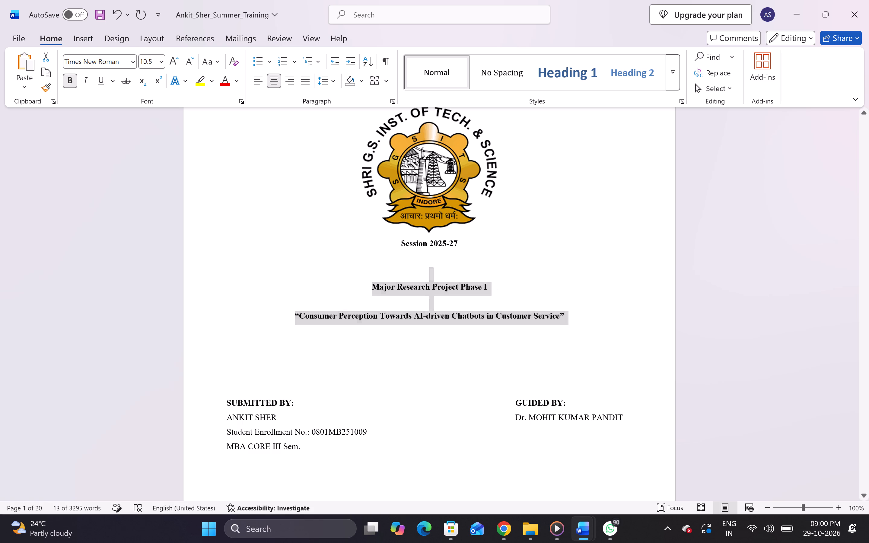
left_click(489, 284)
left_click_drag(489, 284, 370, 283)
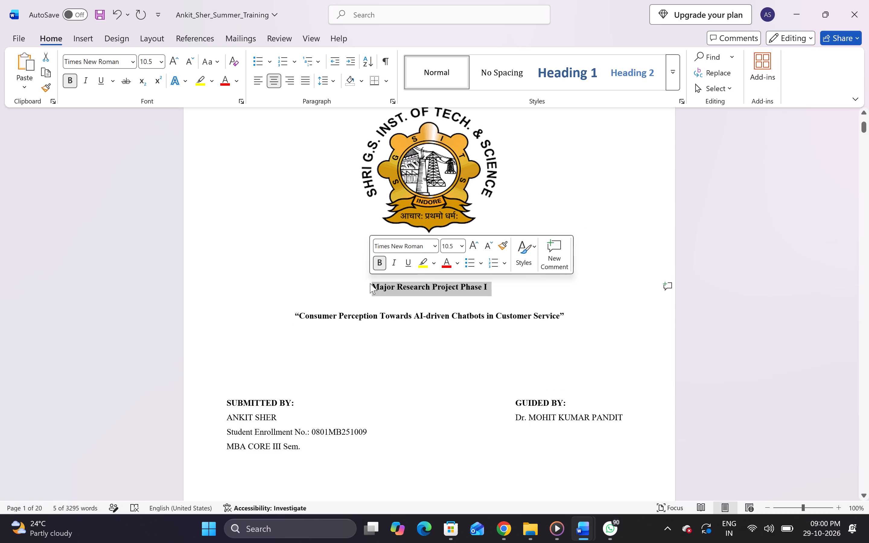
type("SUMMER")
key("space")
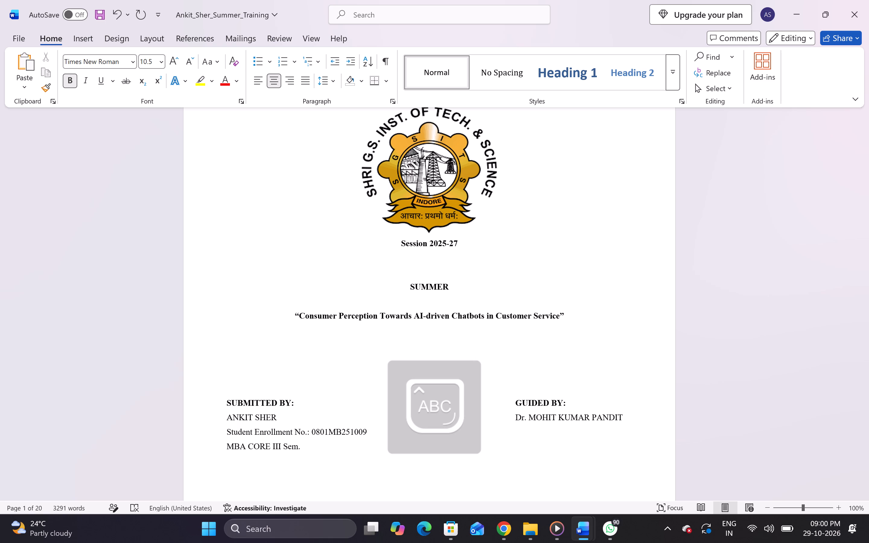
type("TRAINNI")
type("NG")
key("space")
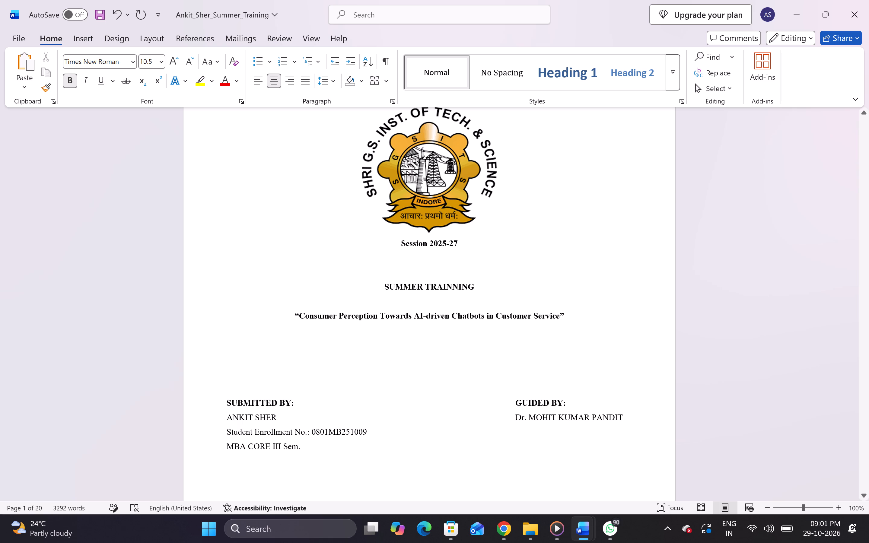
scroll(432, 233, "right", 1)
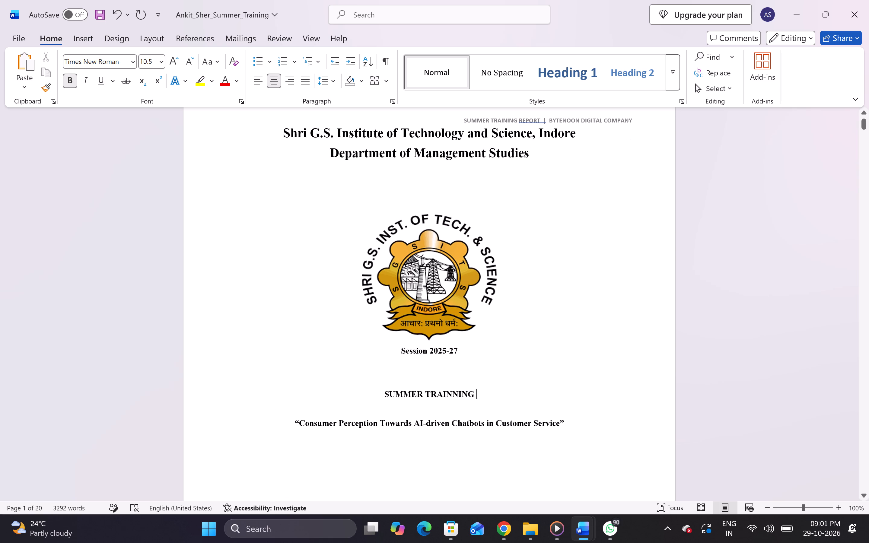
scroll(432, 233, "right", 1)
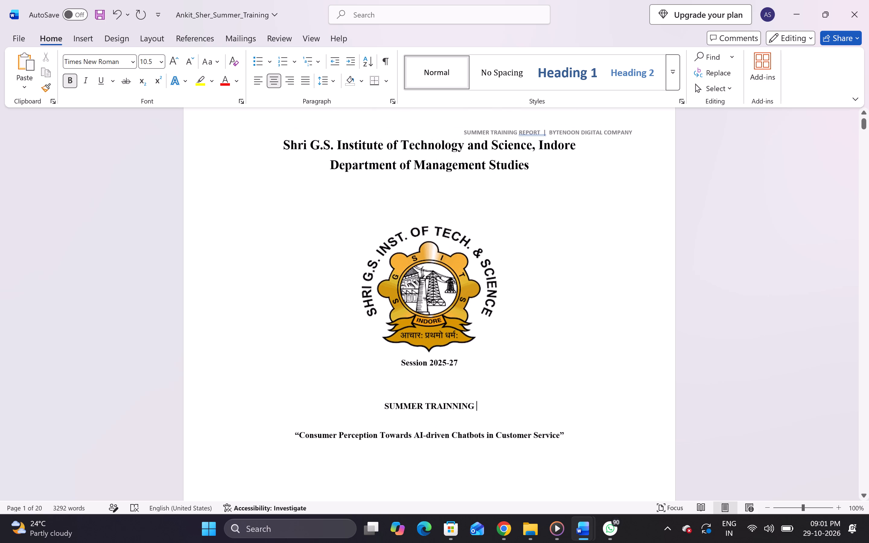
scroll(432, 233, "right", 1)
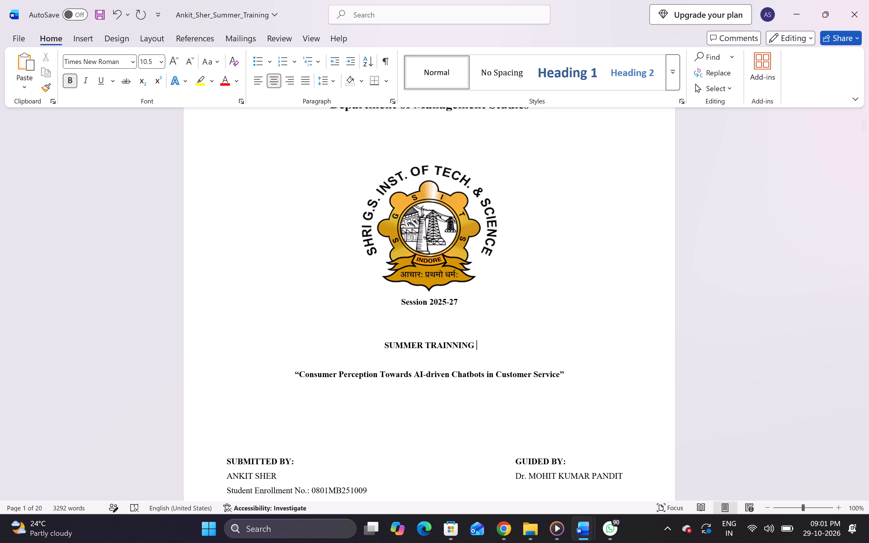
type("PROJECT")
key("space")
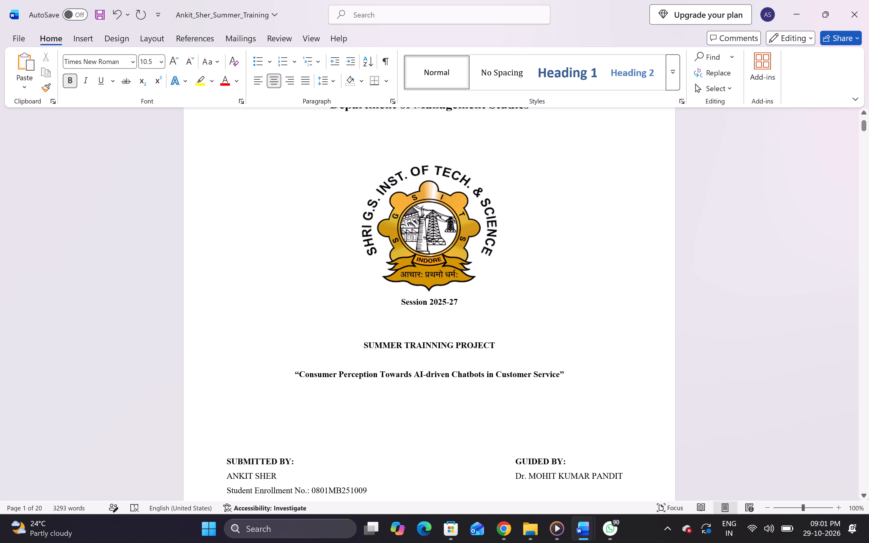
Delete the quoted research title about consumer perception of AI-driven chatbots from the front page.
left_click_drag(565, 373, 363, 354)
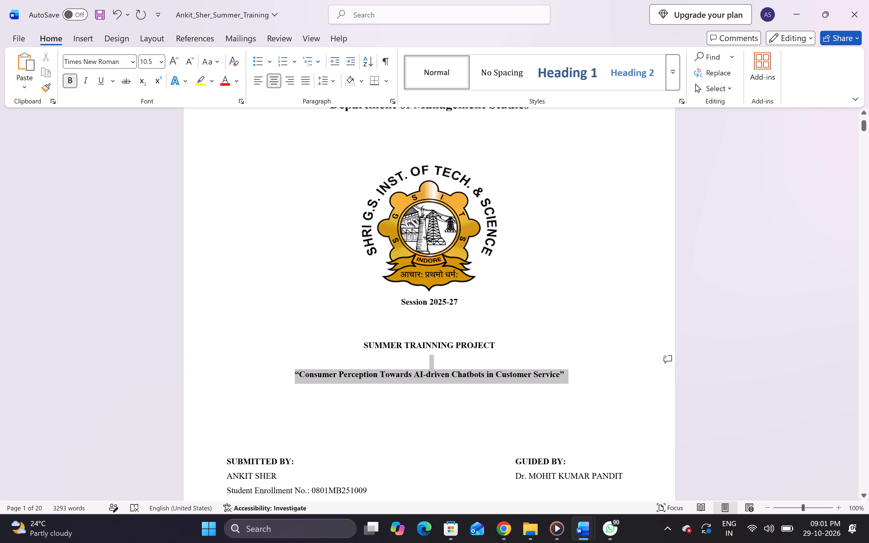
left_click_drag(363, 354, 304, 375)
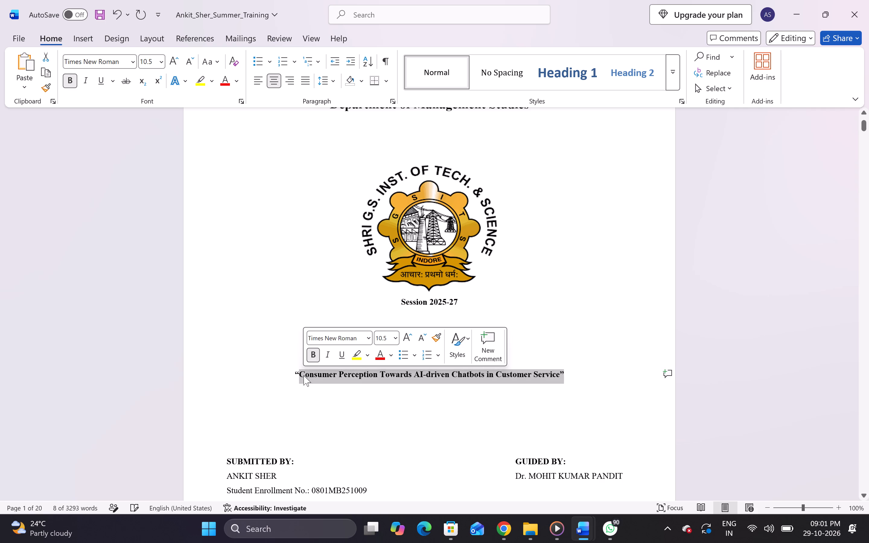
left_click_drag(293, 371, 558, 380)
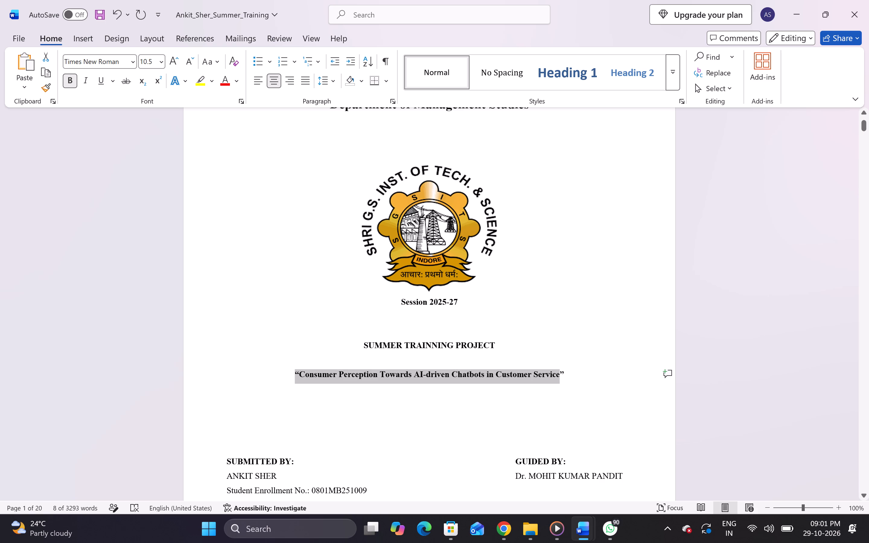
left_click_drag(558, 380, 576, 375)
key("BackSpace")
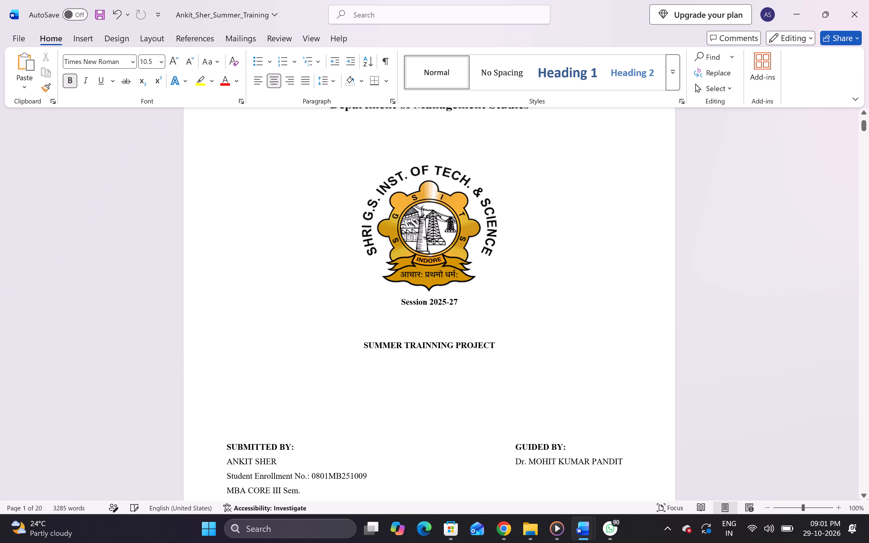
Add a new line reading "RPORT" directly beneath "SUMMER TRAINNING PROJECT".
left_click(493, 343)
key("Return")
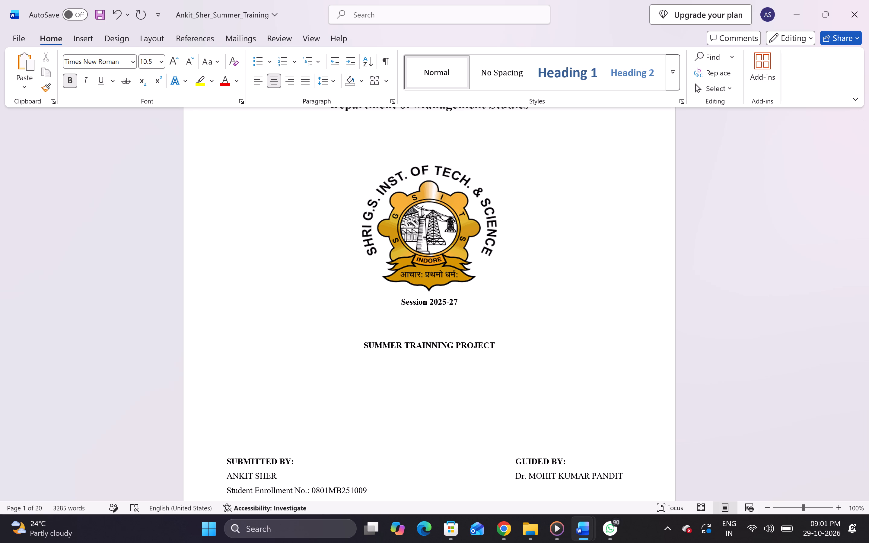
type("RPORT")
Enlarge the two-line "SUMMER TRAINNING PROJECT RPORT" title to 12 pt.
left_click_drag(362, 345, 475, 366)
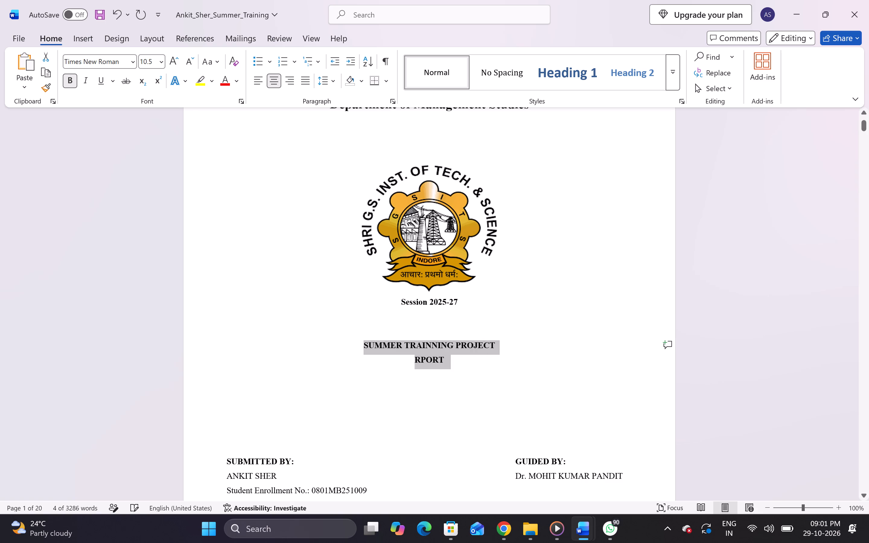
double_click(175, 56)
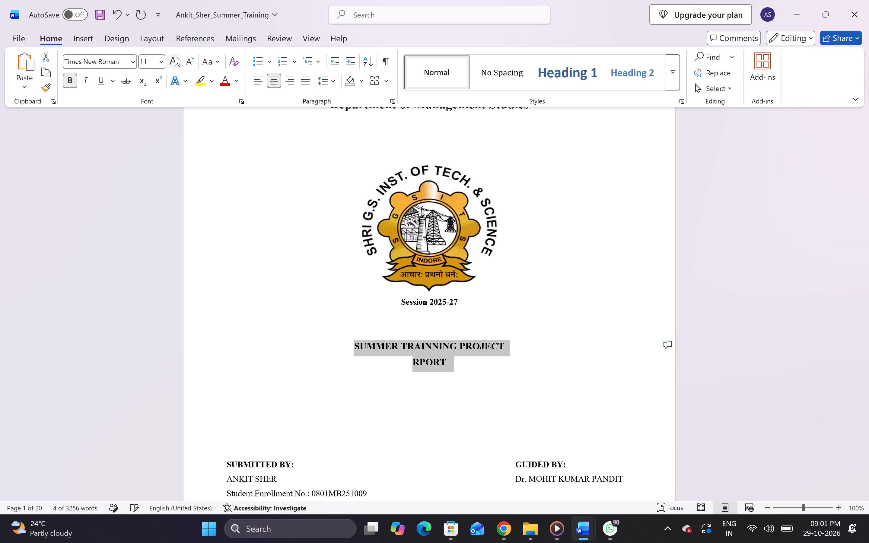
Enlarge the whole "SUBMITTED BY:" and "GUIDED BY:" details block to 12 pt.
scroll(297, 287, "down", 1)
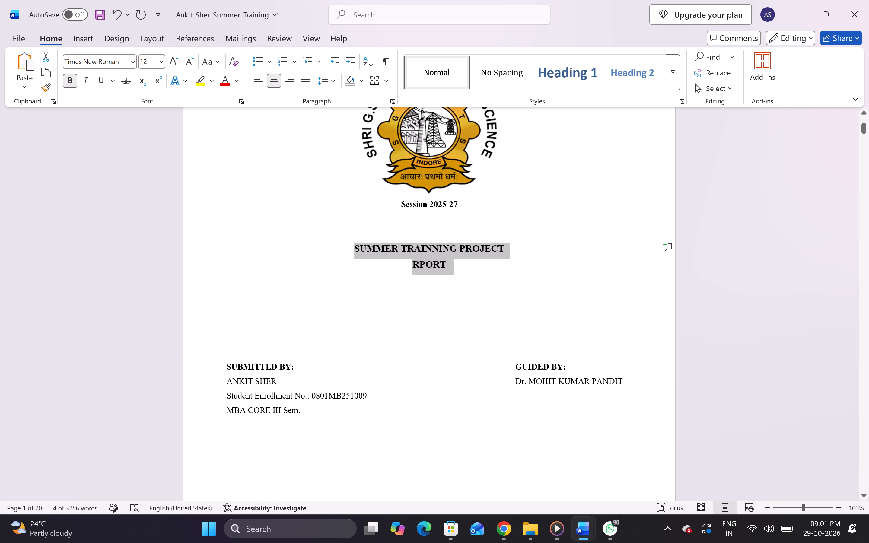
left_click_drag(226, 365, 483, 448)
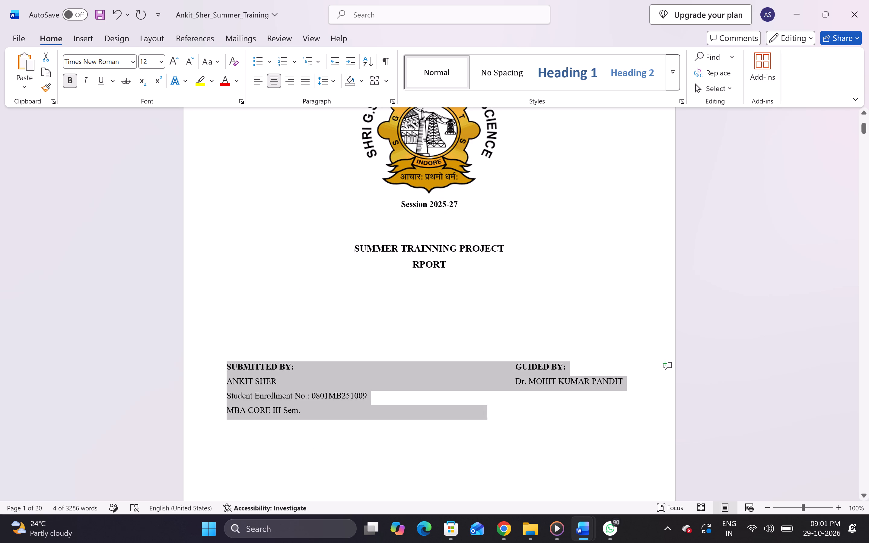
left_click_drag(483, 448, 443, 425)
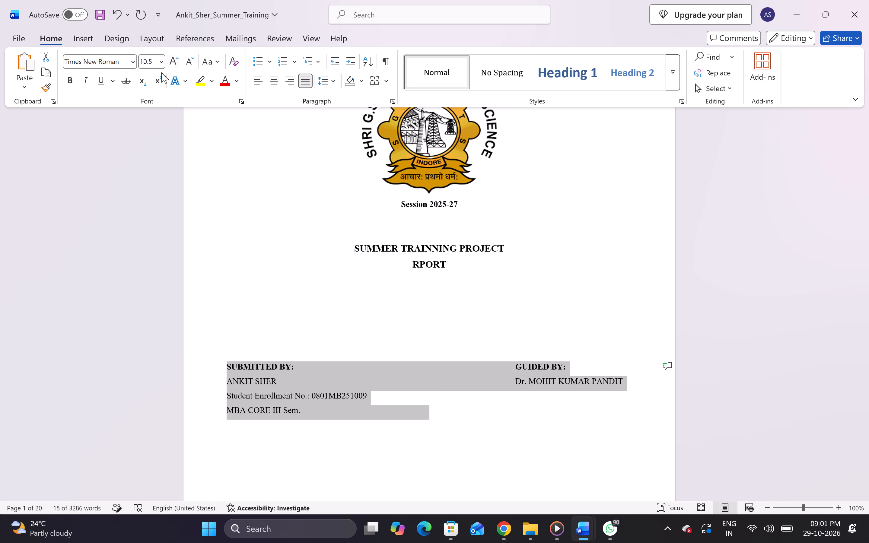
double_click(170, 66)
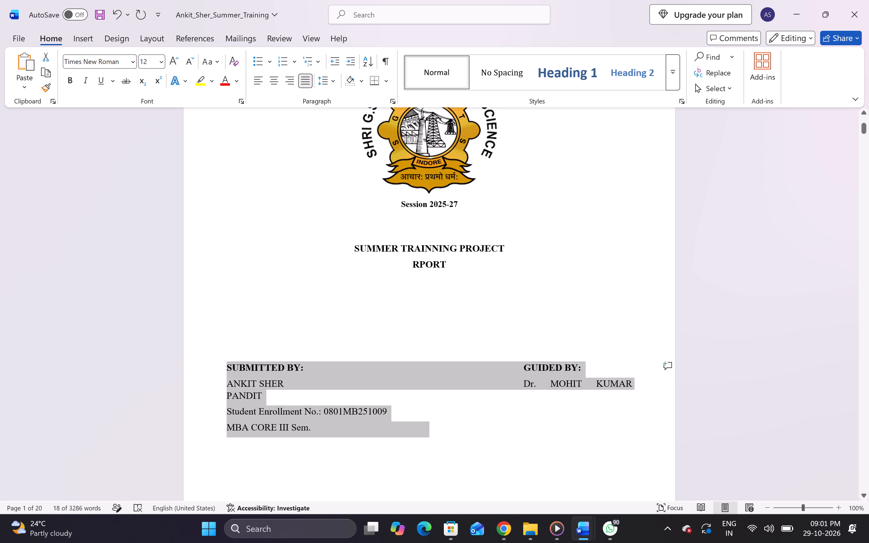
left_click(256, 284)
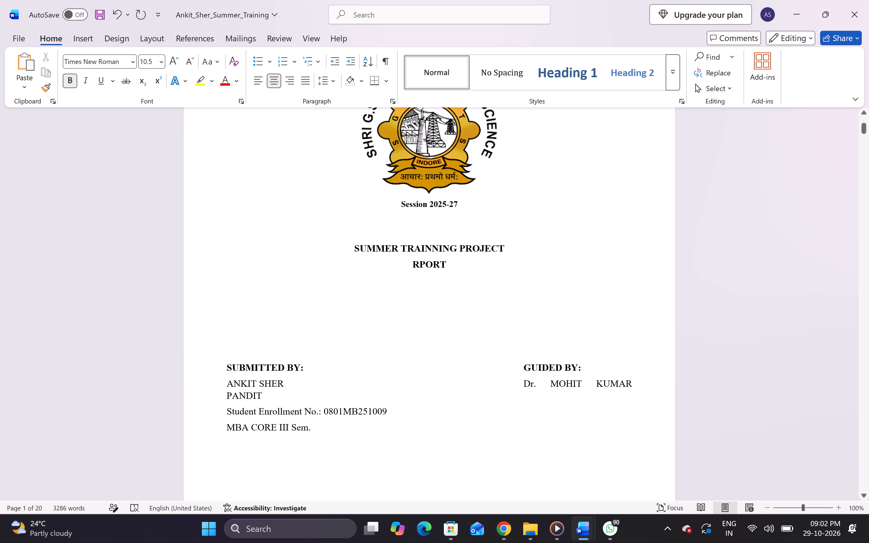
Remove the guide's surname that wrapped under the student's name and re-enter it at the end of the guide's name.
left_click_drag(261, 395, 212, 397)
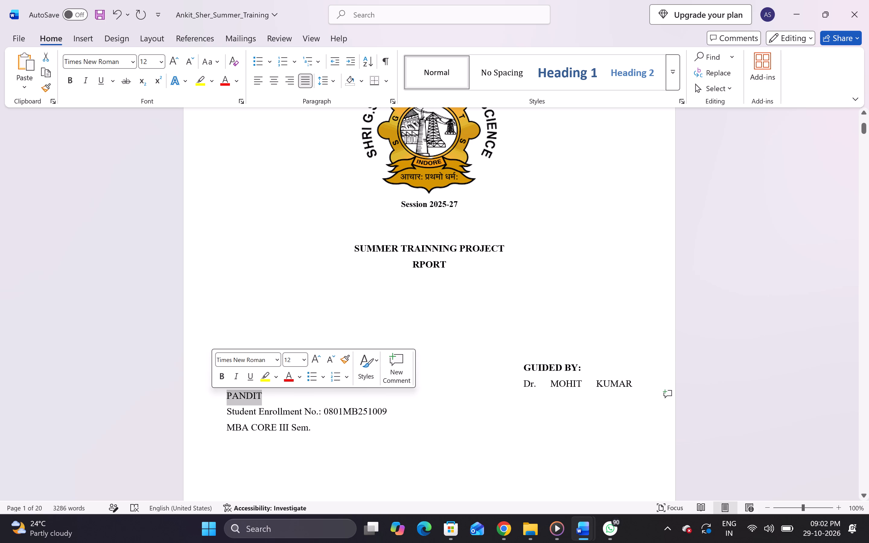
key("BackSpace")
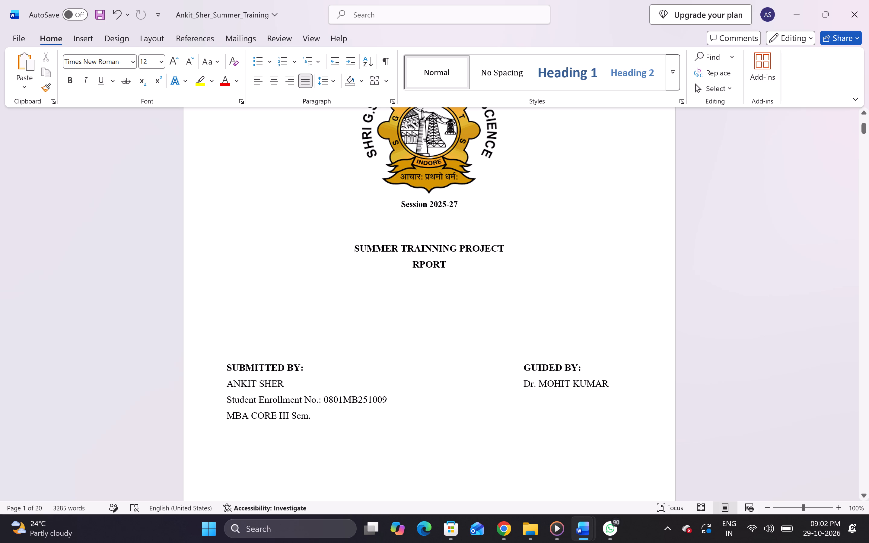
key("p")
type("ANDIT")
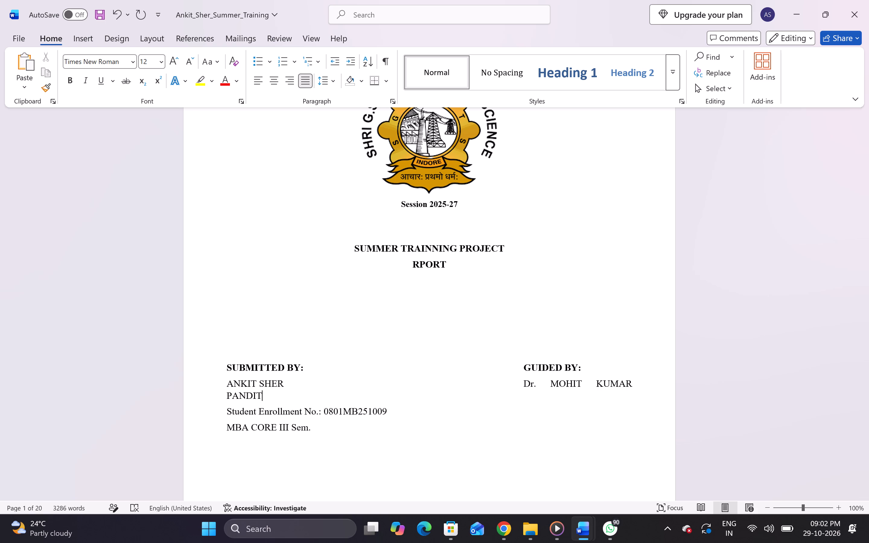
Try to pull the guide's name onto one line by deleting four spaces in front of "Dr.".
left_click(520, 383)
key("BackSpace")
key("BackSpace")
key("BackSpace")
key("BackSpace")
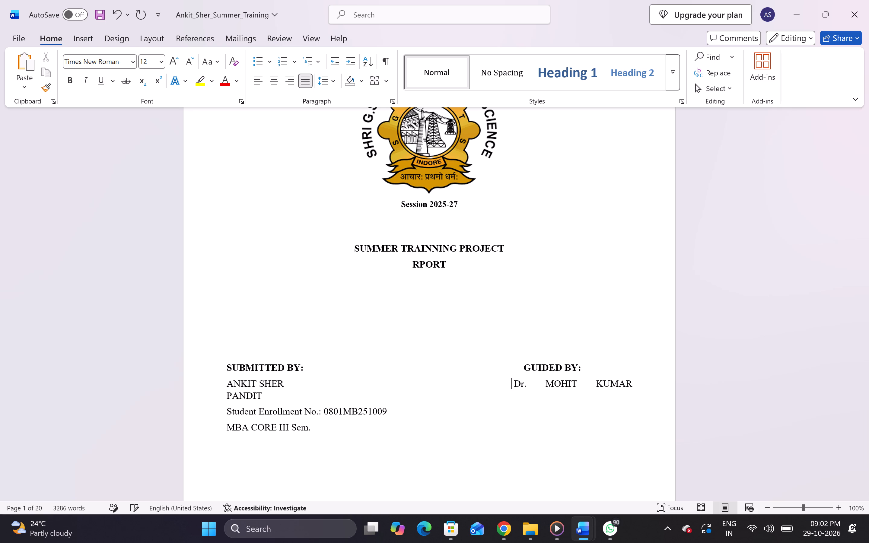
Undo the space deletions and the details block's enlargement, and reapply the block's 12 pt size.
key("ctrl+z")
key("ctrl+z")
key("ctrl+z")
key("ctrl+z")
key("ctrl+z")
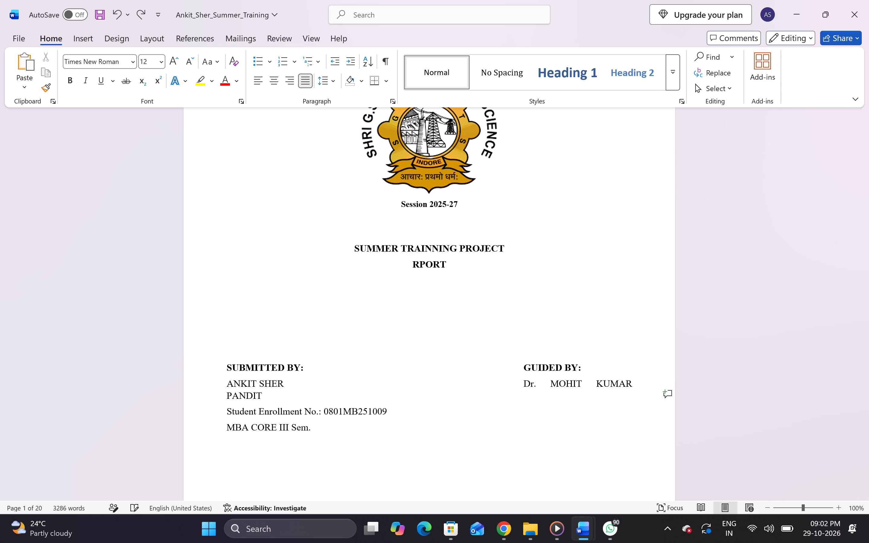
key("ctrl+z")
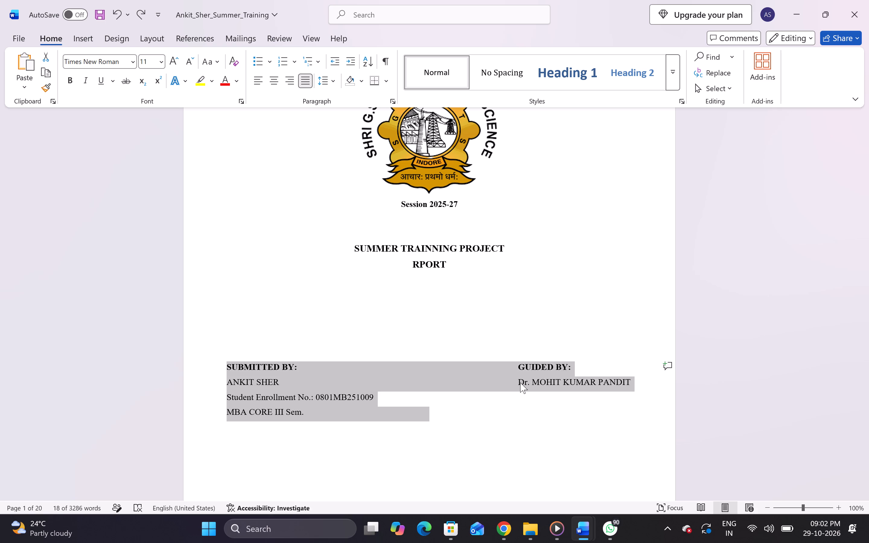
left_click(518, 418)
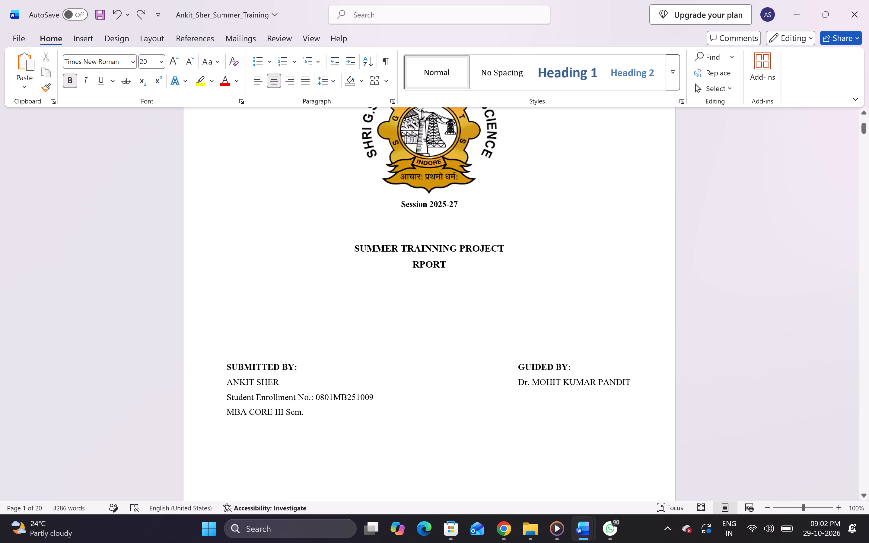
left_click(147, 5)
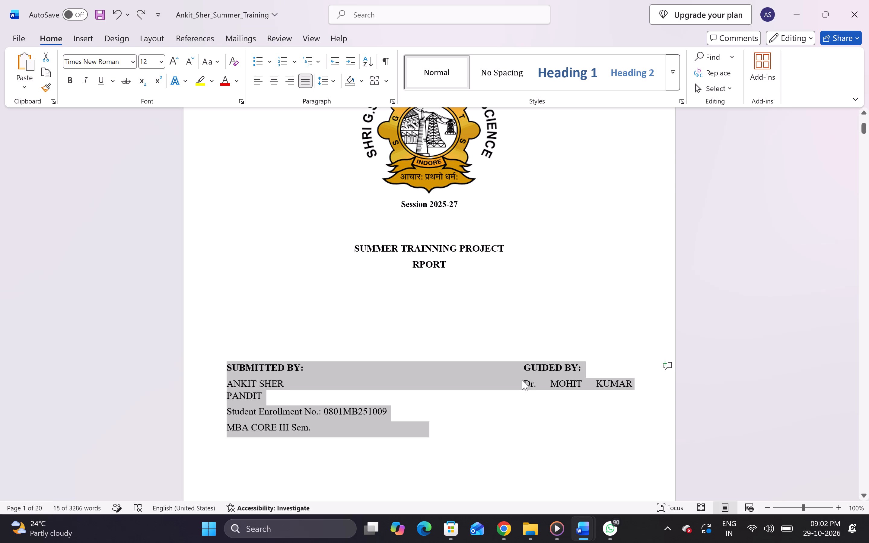
Delete three spaces in front of "Dr." on the guide's name line.
left_click(522, 380)
key("BackSpace")
key("BackSpace")
key("BackSpace")
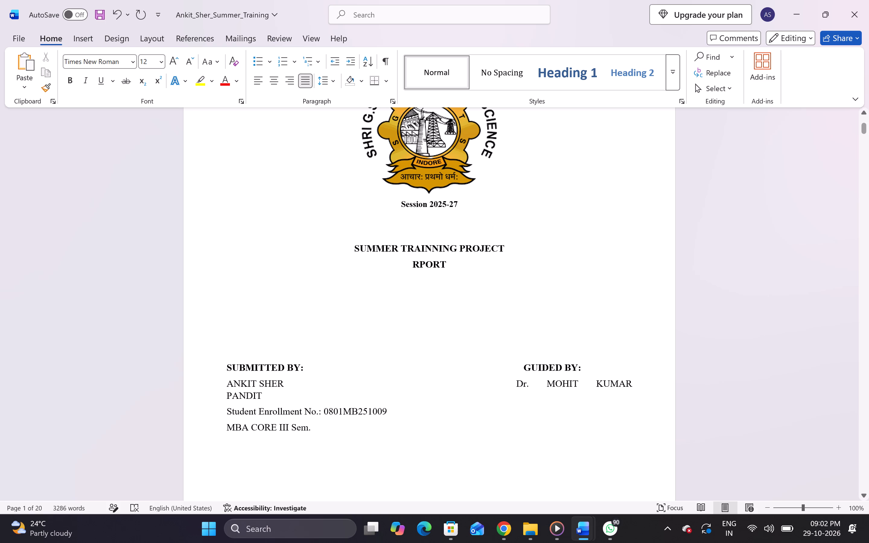
Delete the space before the guide's wrapped surname and the middle name's last two letters to bring the surname onto the guide's line.
left_click(225, 394)
key("BackSpace")
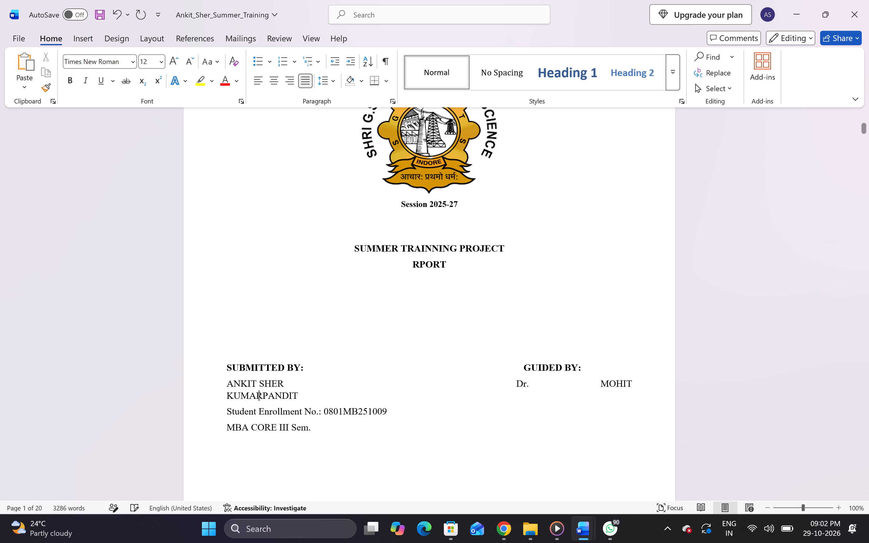
key("BackSpace")
key("BackSpace")
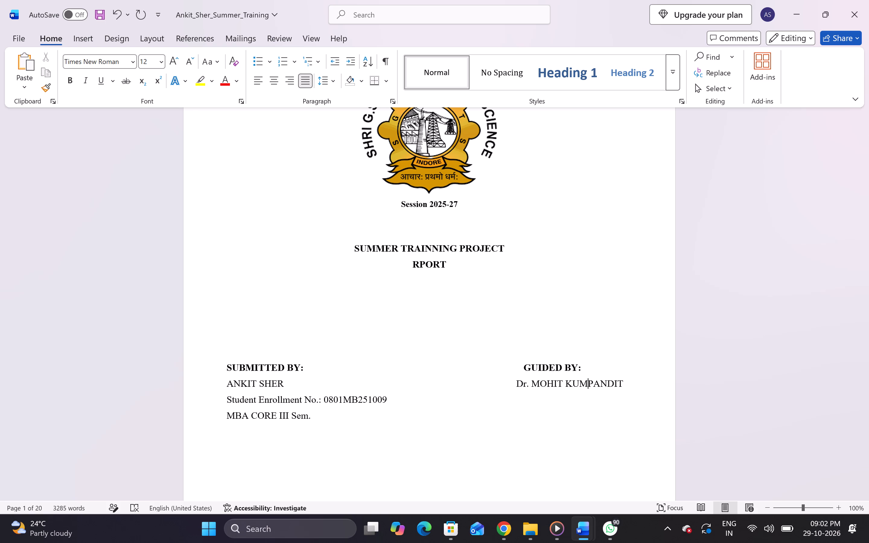